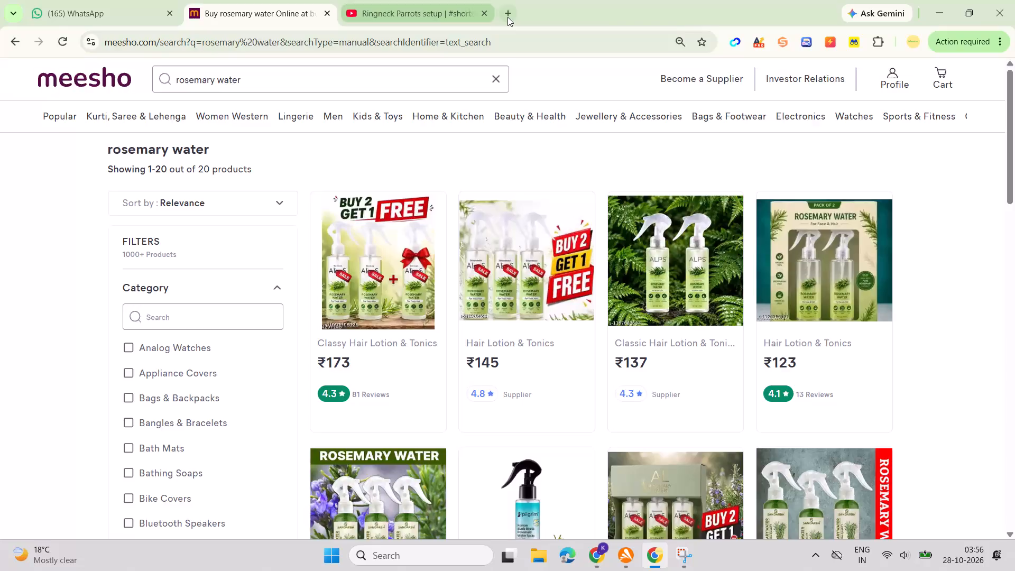
# Open the Meesho Supplier Panel home page in a new browser tab.
pyautogui.click(508, 17)
pyautogui.click(394, 259)
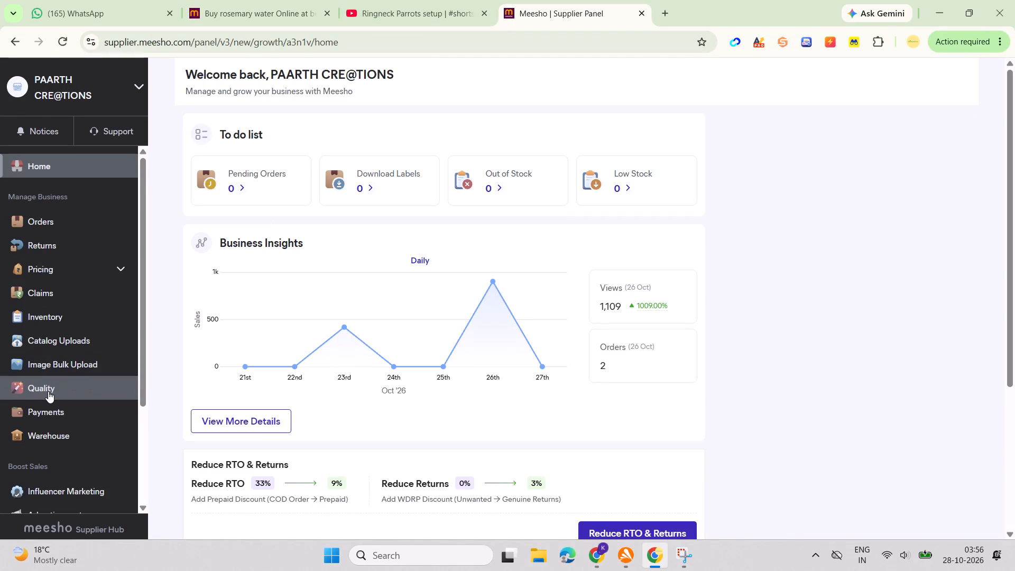
# Open the Quality page in the Supplier Panel and review the quality score and Quality Recommendations sections.
pyautogui.click(48, 391)
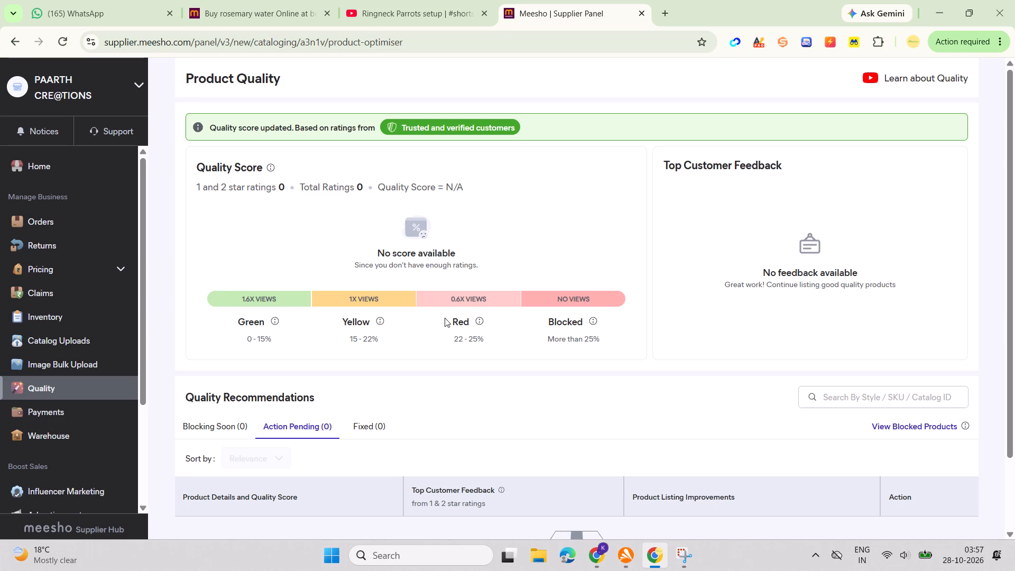
pyautogui.scroll(-10, 418, 365)
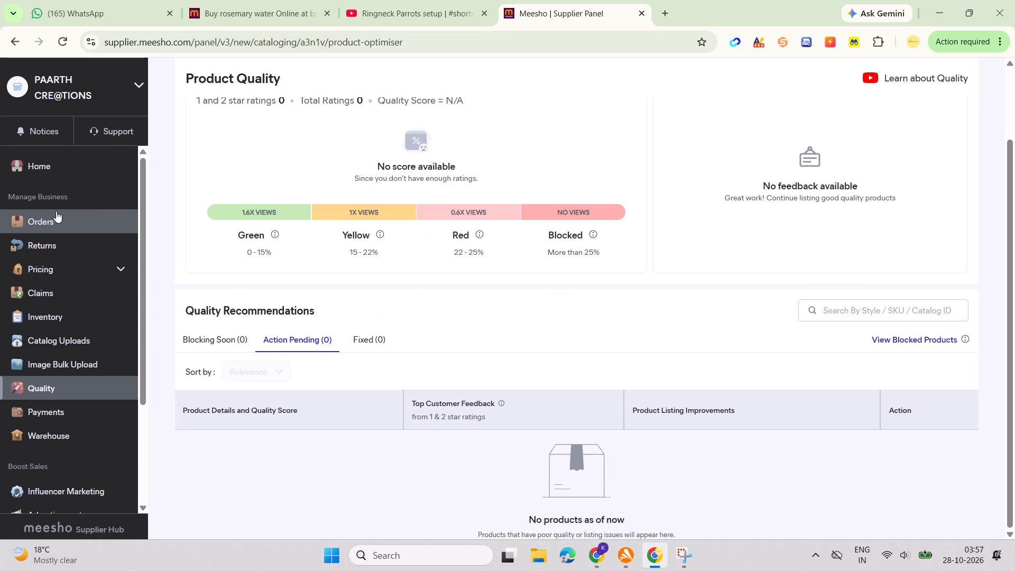
# Open the Orders page and check the pending orders and the On Hold orders.
pyautogui.click(39, 220)
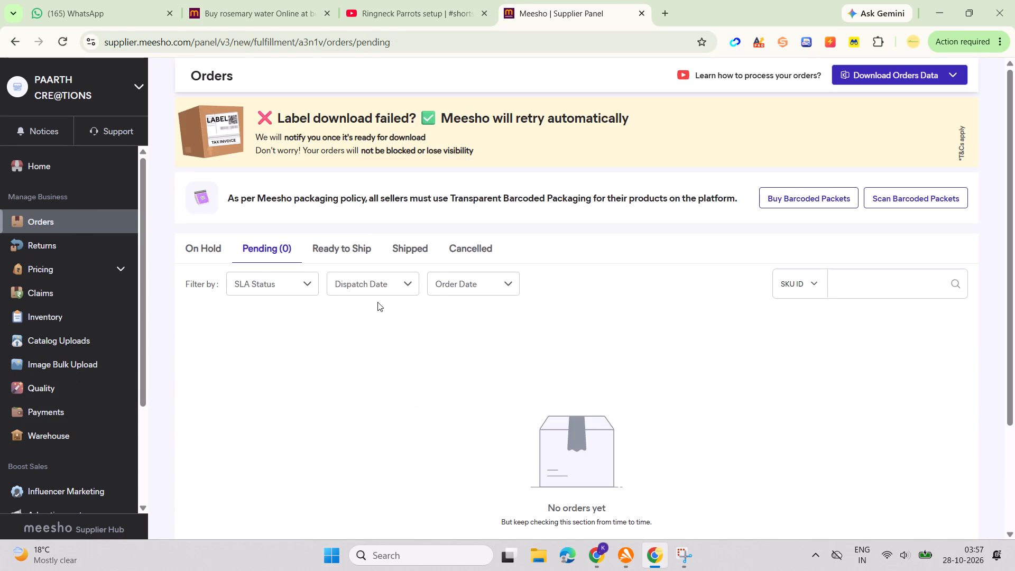
pyautogui.click(205, 254)
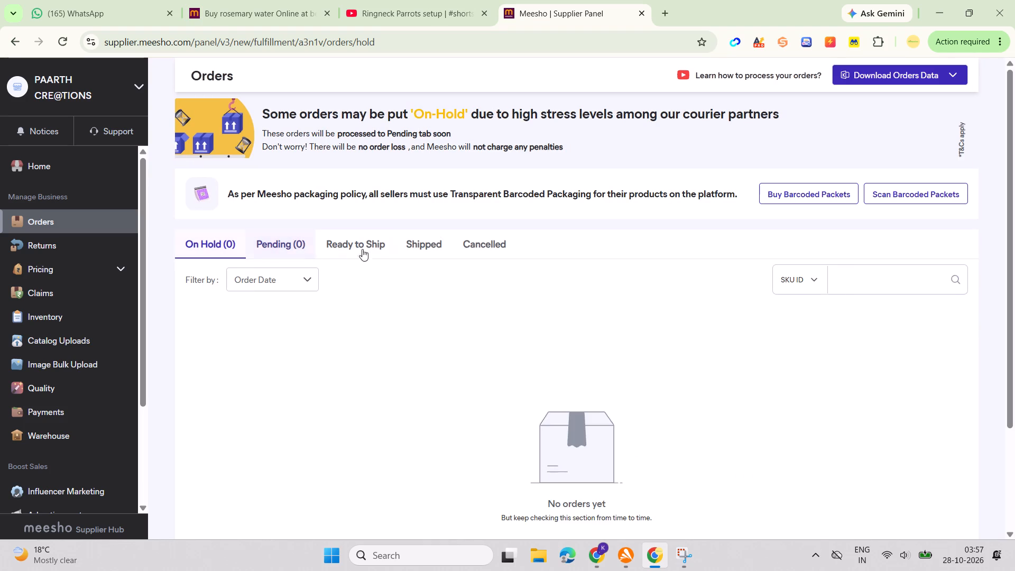
# Switch to the open YouTube Shorts tab showing the Ringneck Parrots setup video.
pyautogui.click(428, 7)
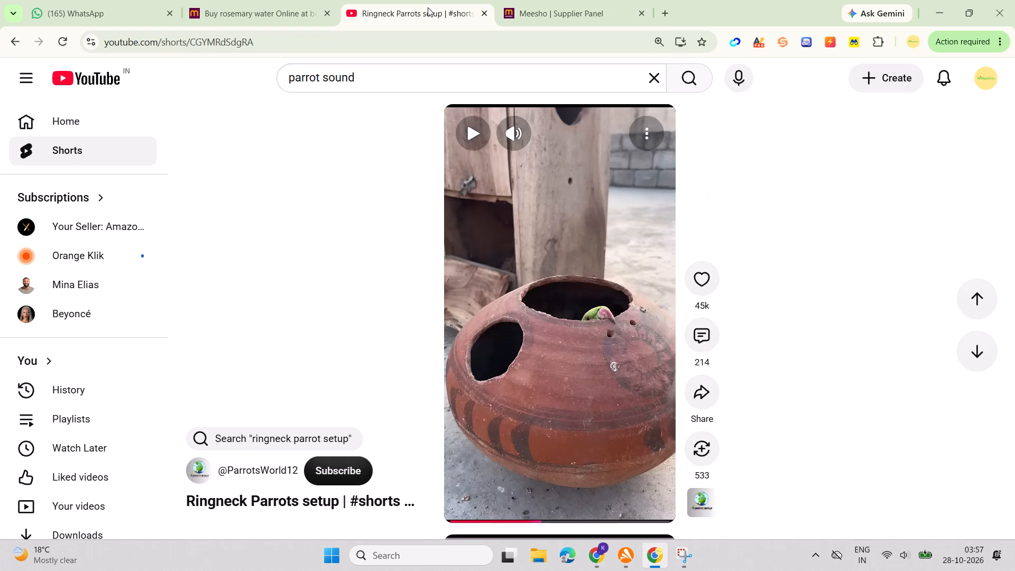
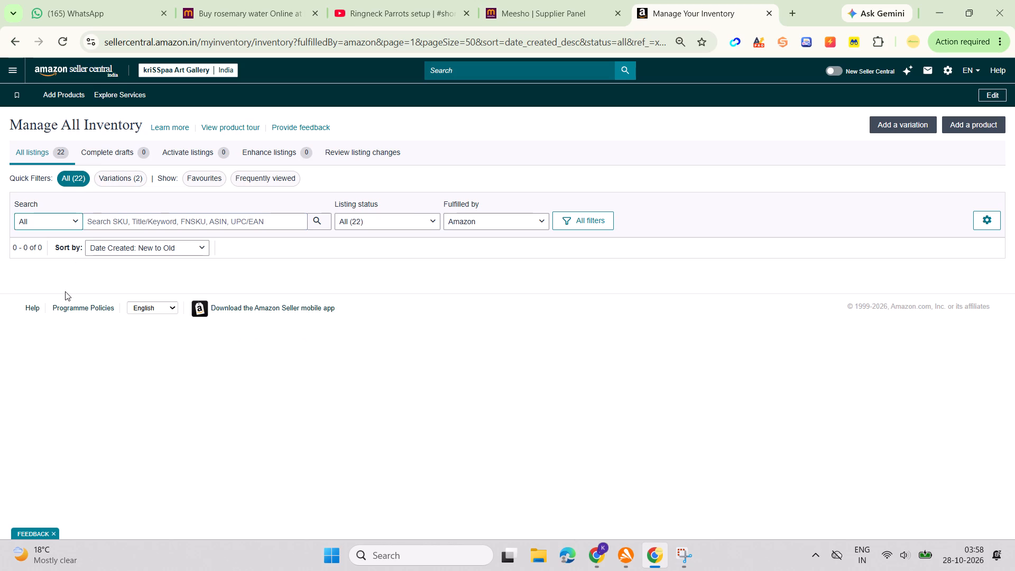
# Set the inventory's Fulfilled by filter to All.
pyautogui.scroll(-4, 196, 285)
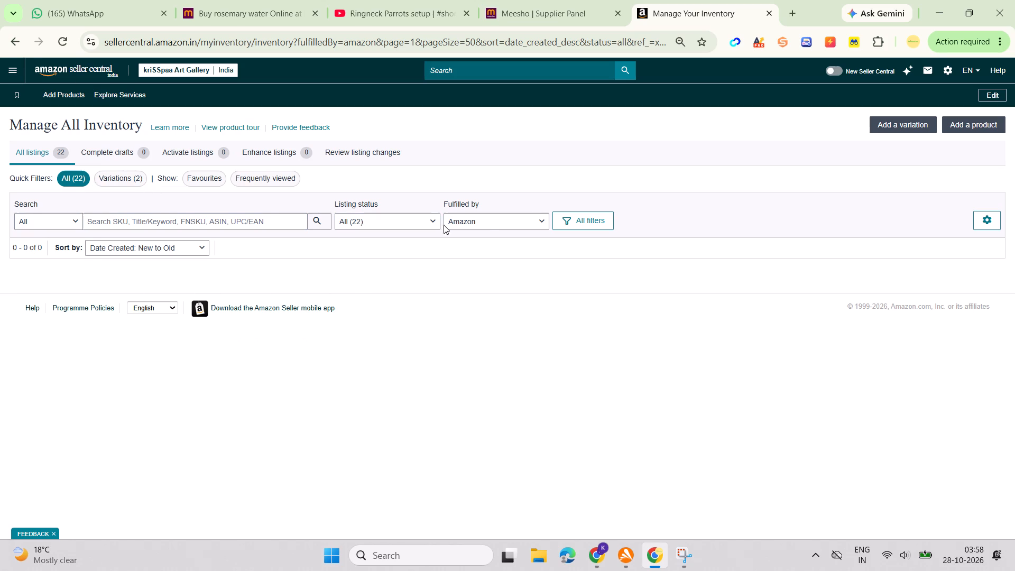
pyautogui.click(485, 225)
pyautogui.click(470, 241)
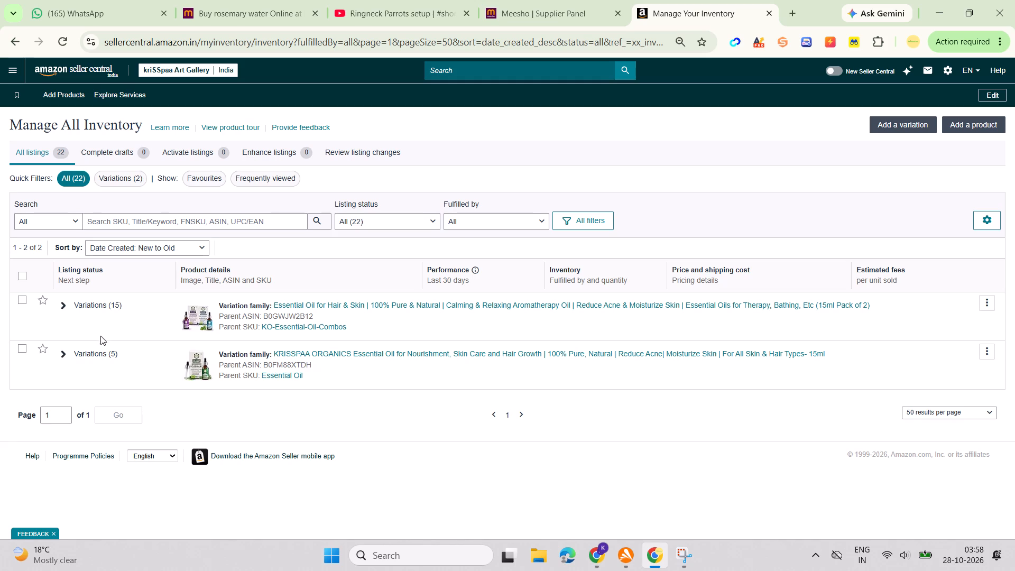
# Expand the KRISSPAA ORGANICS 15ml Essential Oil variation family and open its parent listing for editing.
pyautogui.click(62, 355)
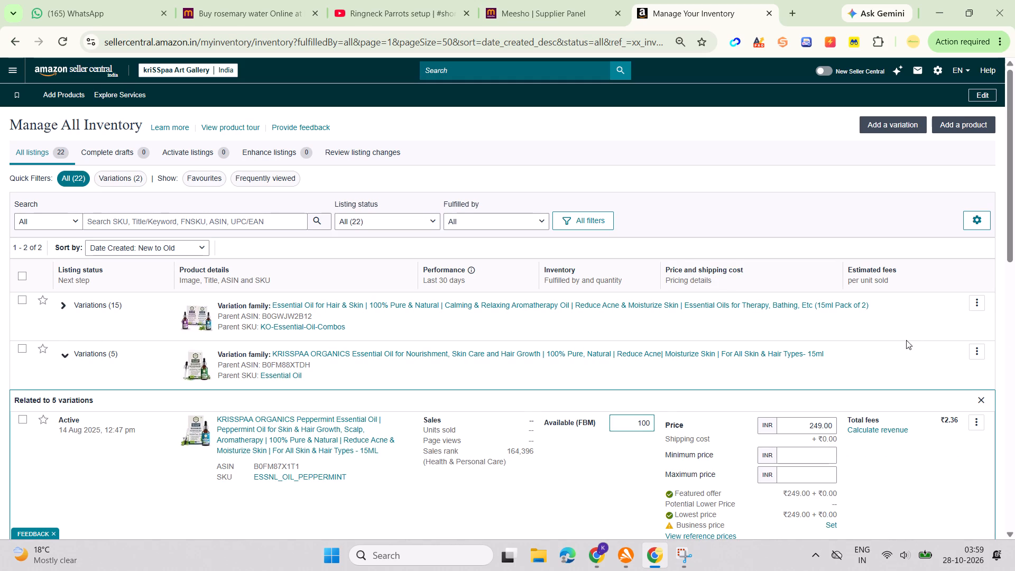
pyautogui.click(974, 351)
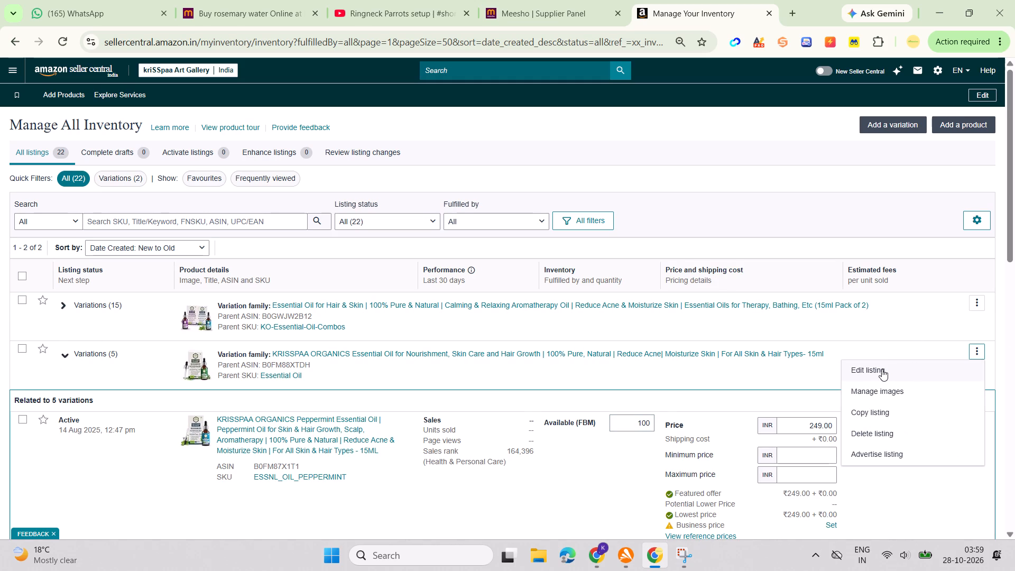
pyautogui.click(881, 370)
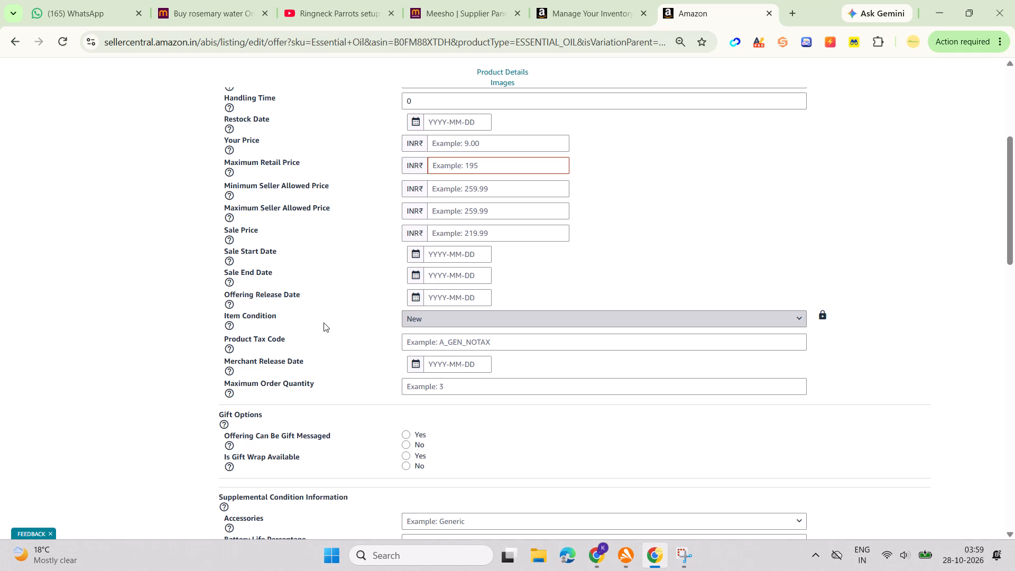
# Examine the Essential Oil parent listing's attributes, from the product details and offer fields to the liquid and compliance fields.
pyautogui.scroll(-4, 324, 323)
pyautogui.scroll(8, 324, 323)
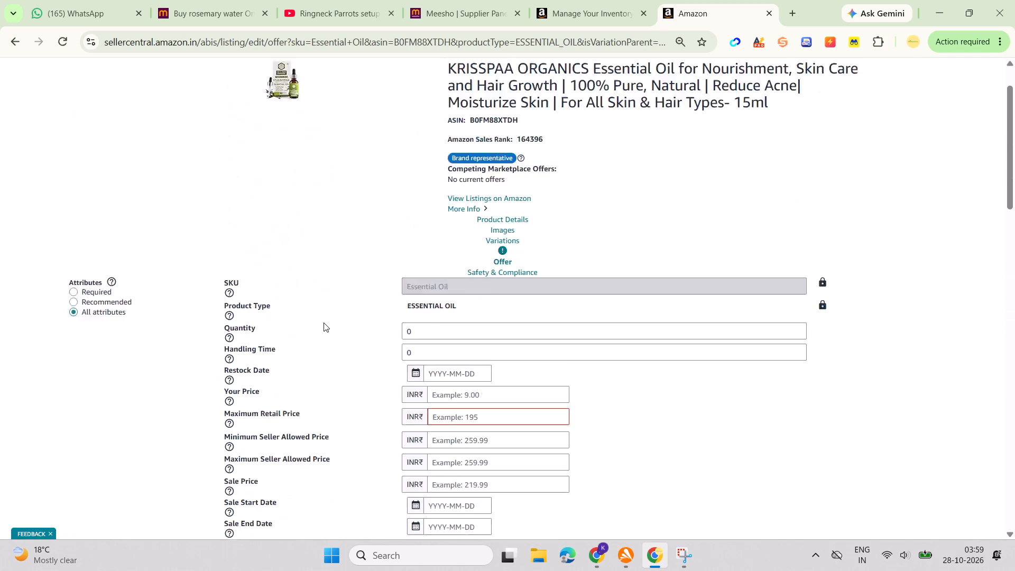
pyautogui.scroll(4, 324, 323)
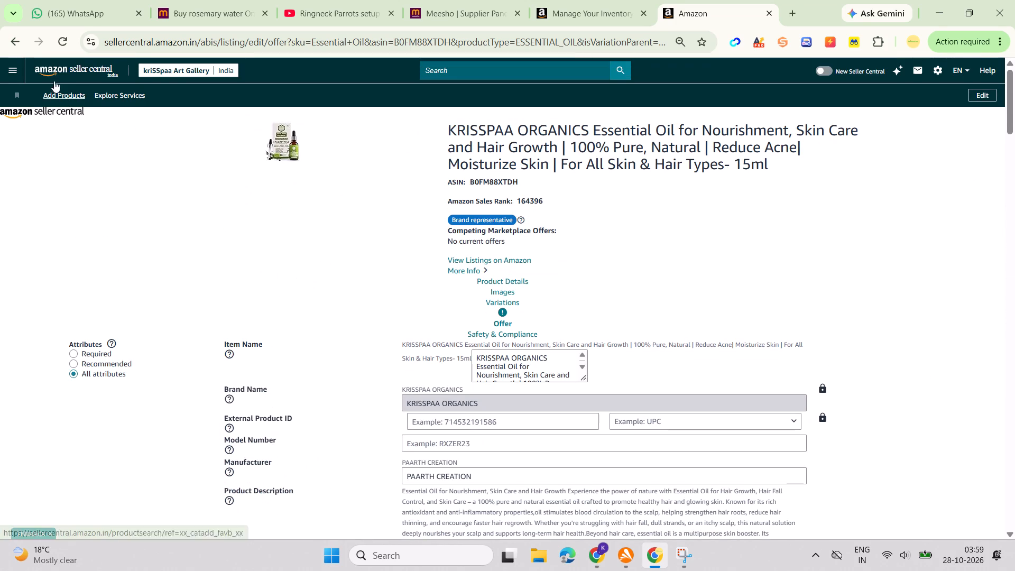
pyautogui.scroll(-20, 194, 278)
pyautogui.scroll(-13, 194, 278)
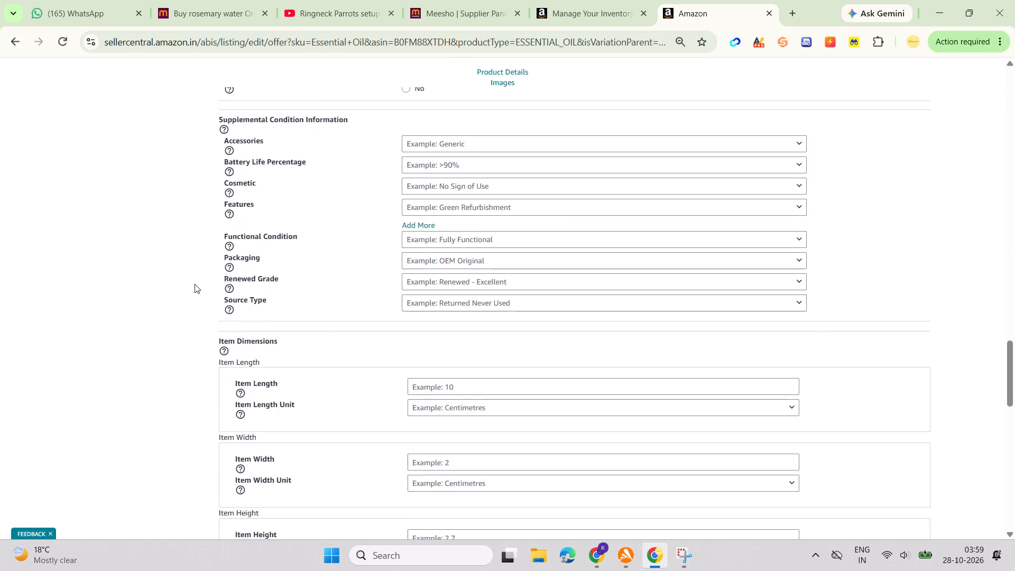
pyautogui.scroll(-20, 195, 284)
pyautogui.scroll(-1, 195, 284)
pyautogui.click(14, 43)
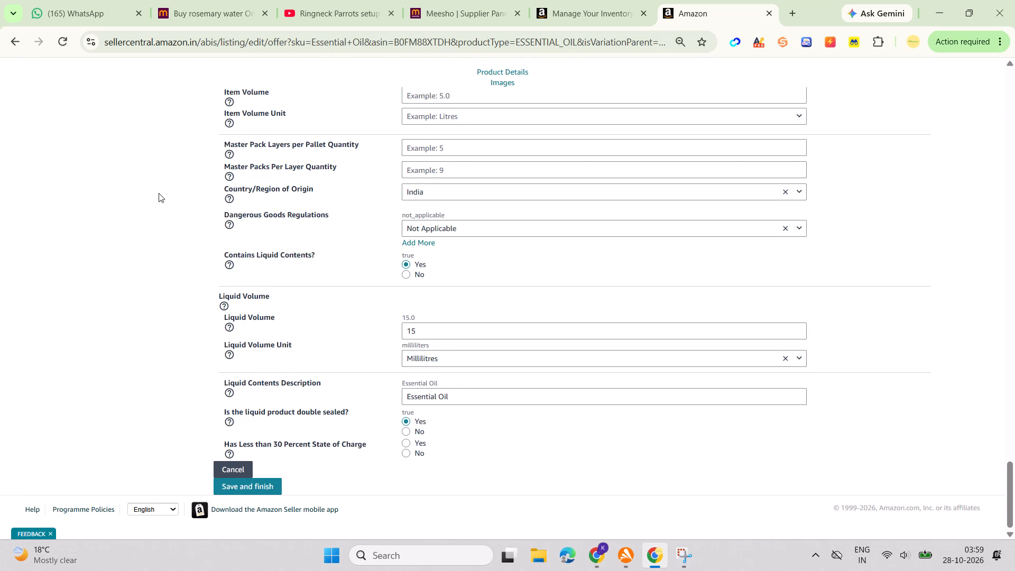
pyautogui.scroll(20, 115, 185)
pyautogui.scroll(1, 115, 185)
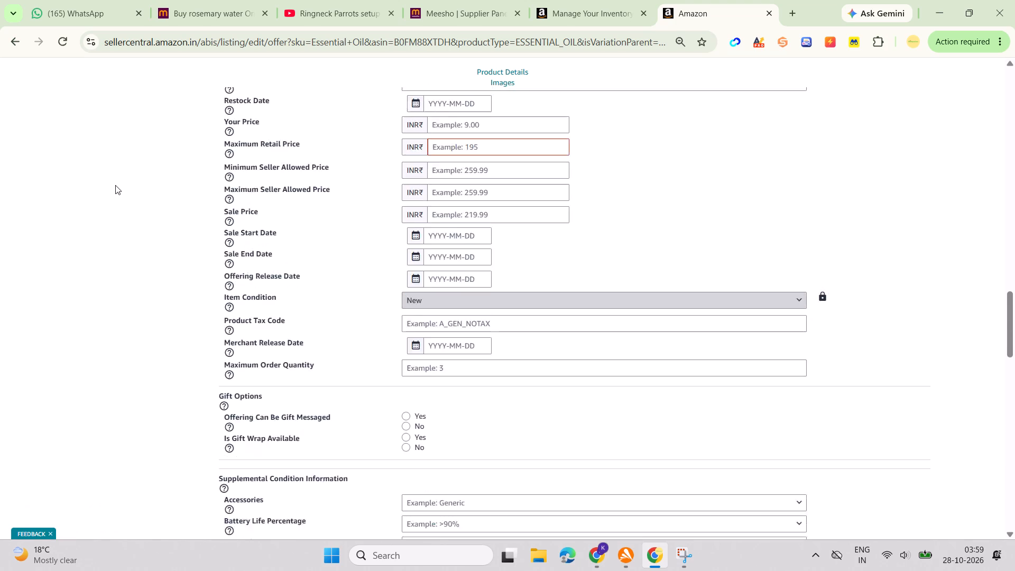
pyautogui.scroll(20, 115, 185)
pyautogui.scroll(12, 115, 185)
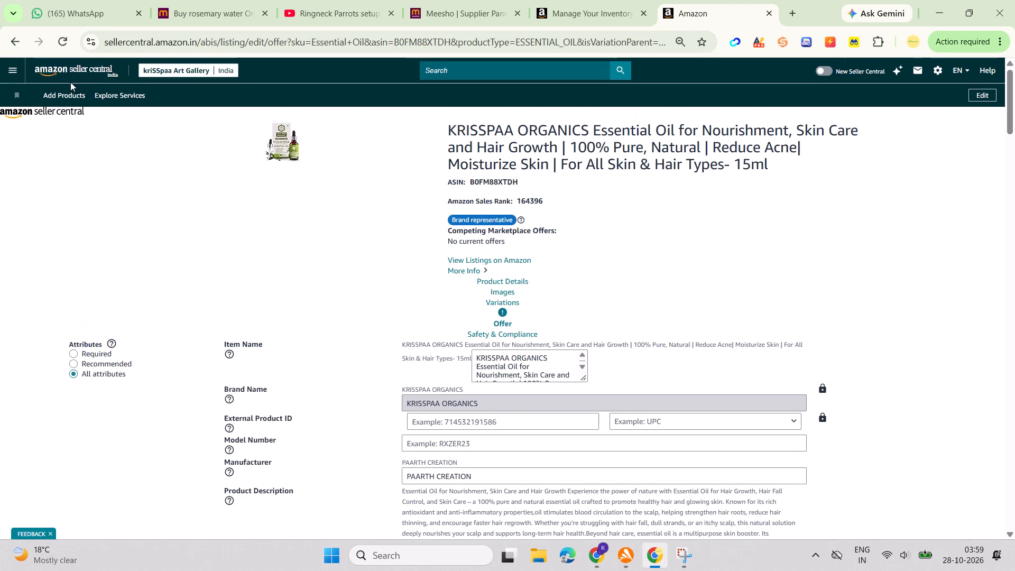
# Return from the parent listing to Manage All Inventory and set the Fulfilled by filter to All.
pyautogui.click(10, 44)
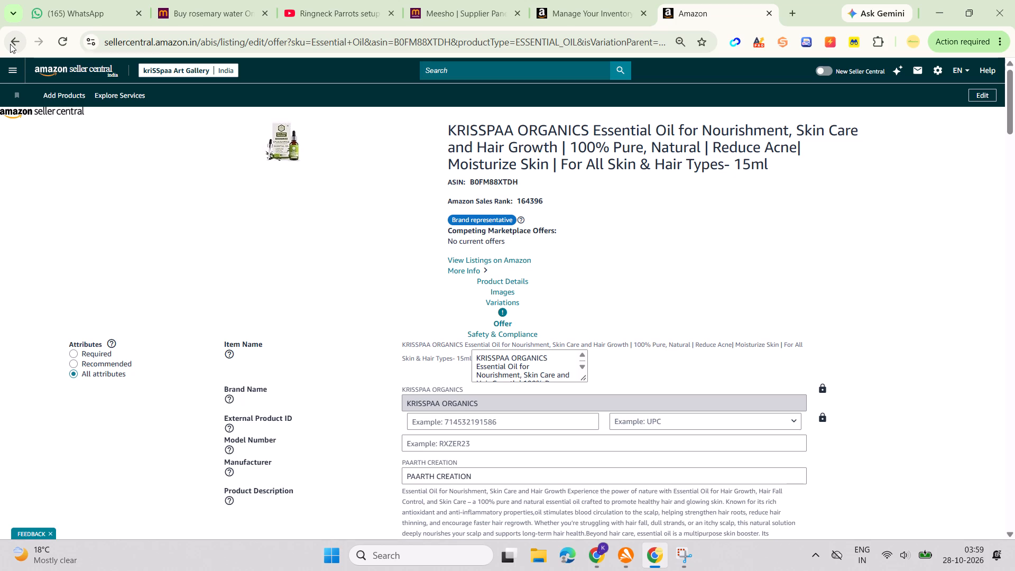
pyautogui.click(13, 42)
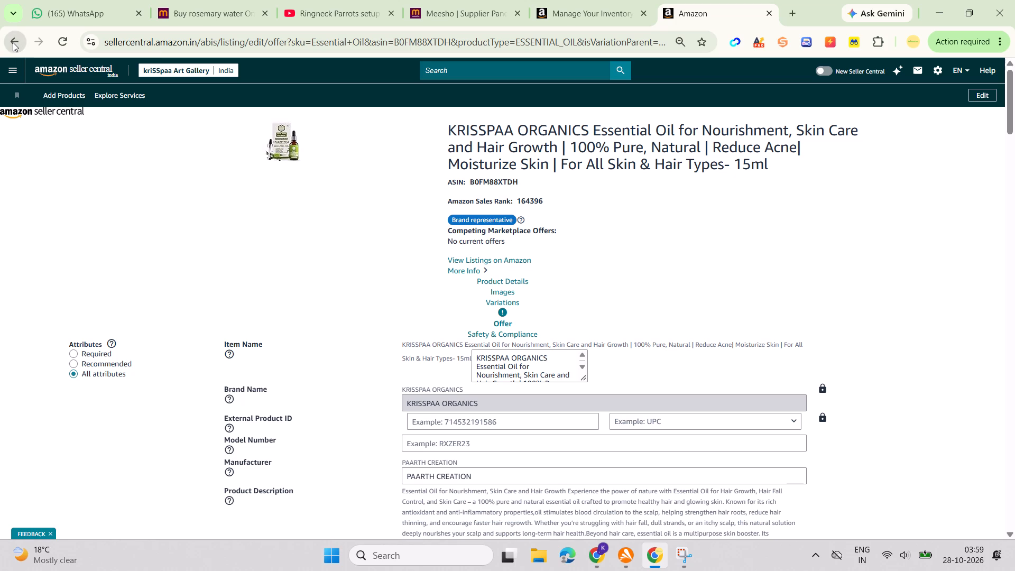
pyautogui.click(13, 42)
pyautogui.click(9, 68)
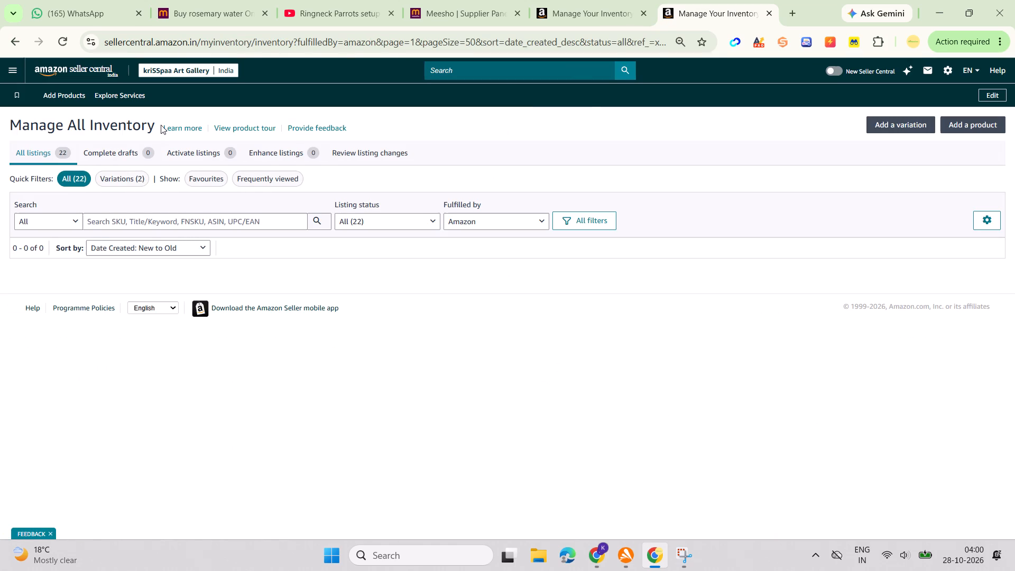
pyautogui.click(431, 226)
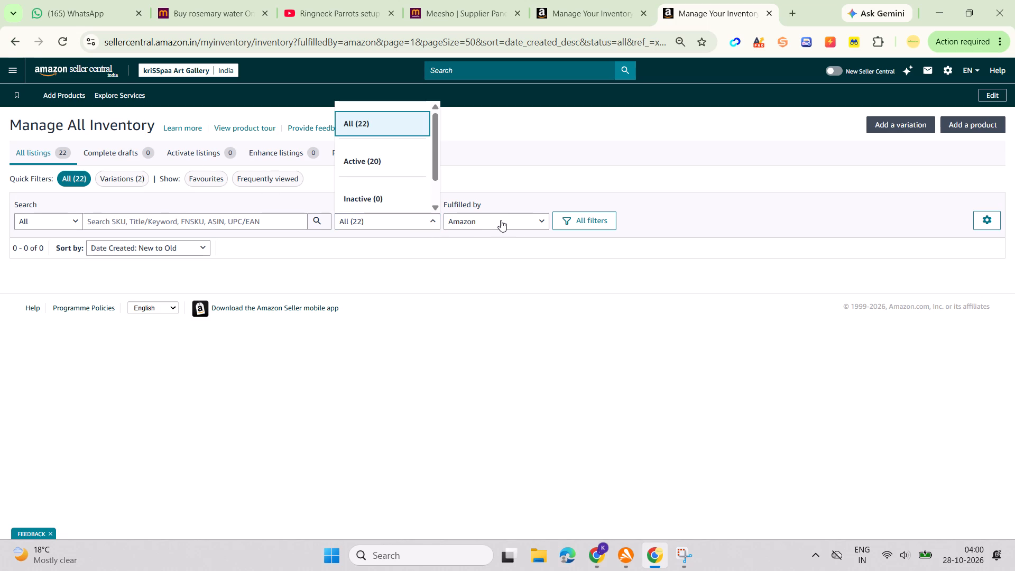
pyautogui.click(535, 224)
pyautogui.click(503, 241)
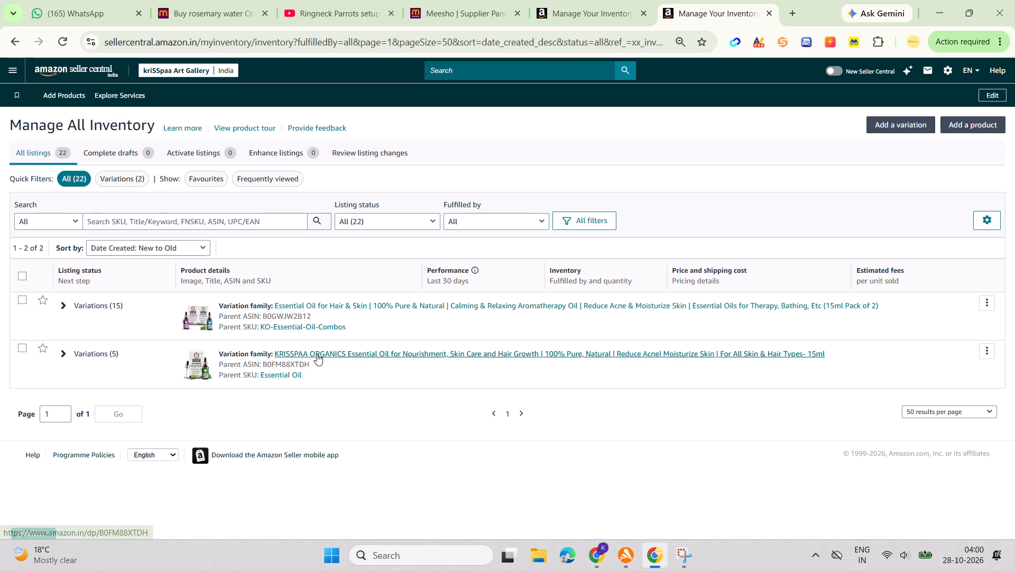
# Reopen the Essential Oil parent listing for editing, examine its Offer attributes, and close it.
pyautogui.click(986, 351)
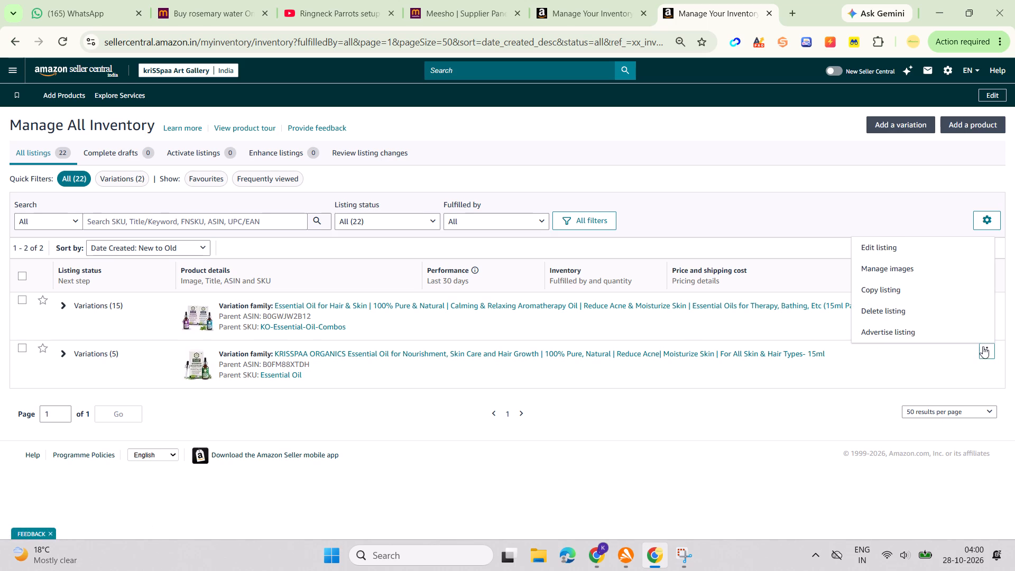
pyautogui.click(891, 247)
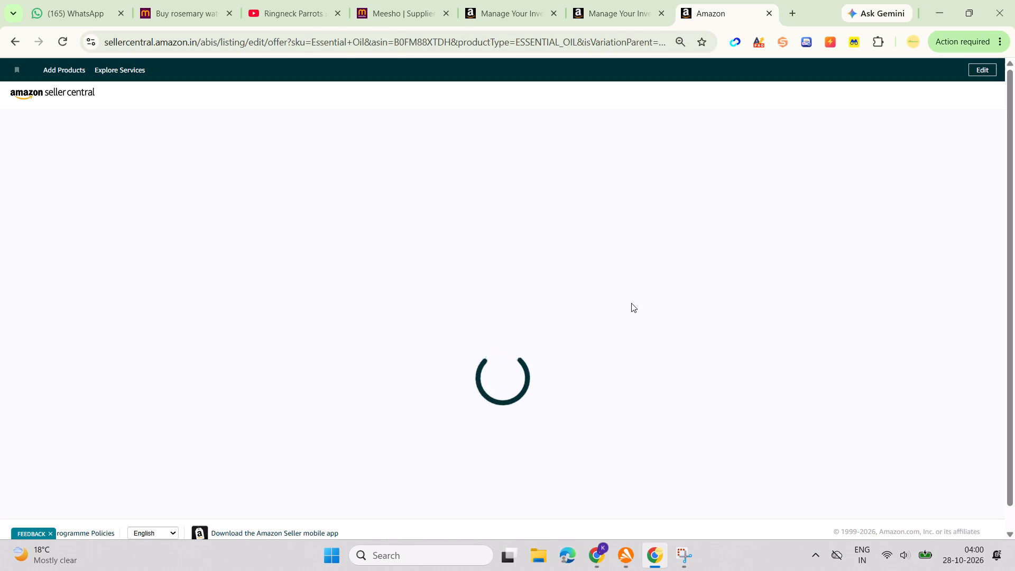
pyautogui.scroll(5, 631, 303)
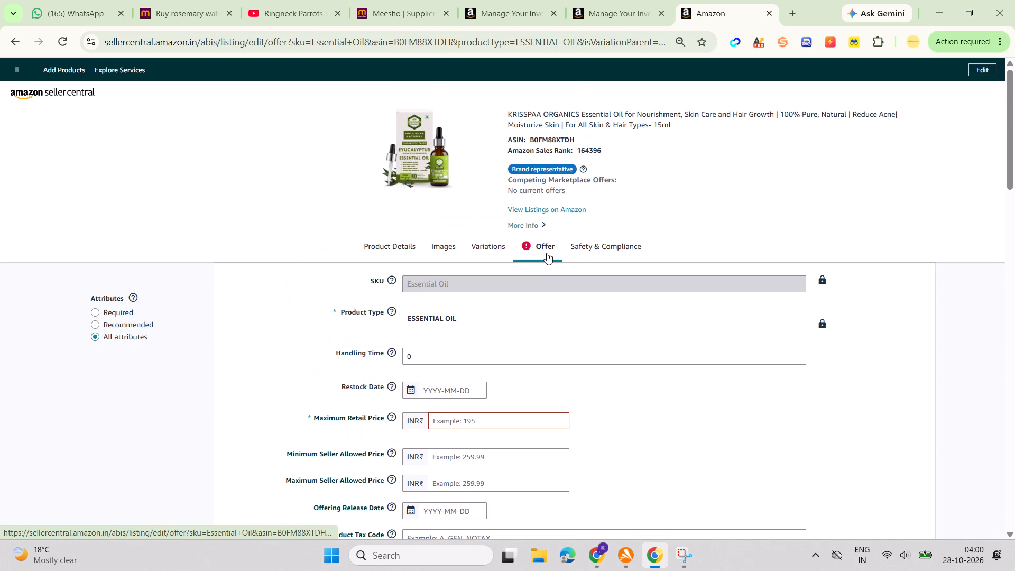
pyautogui.scroll(-5, 638, 229)
pyautogui.scroll(-9, 665, 274)
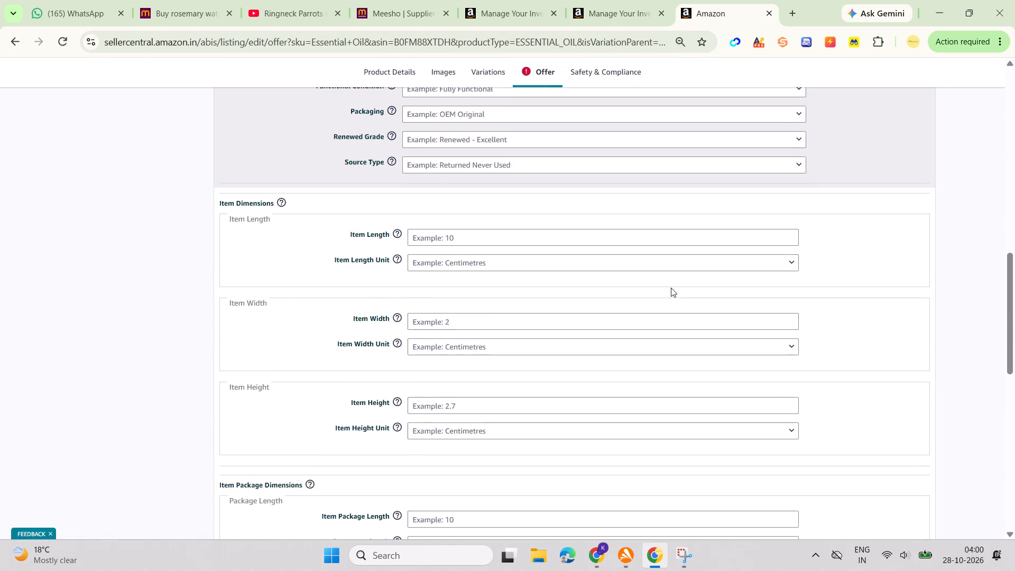
pyautogui.scroll(-14, 671, 288)
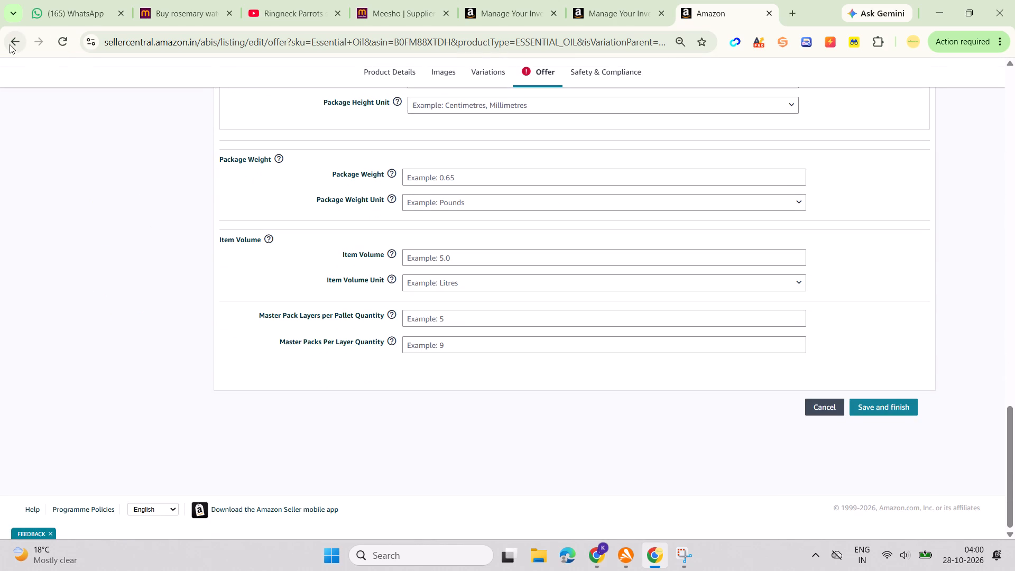
pyautogui.click(13, 43)
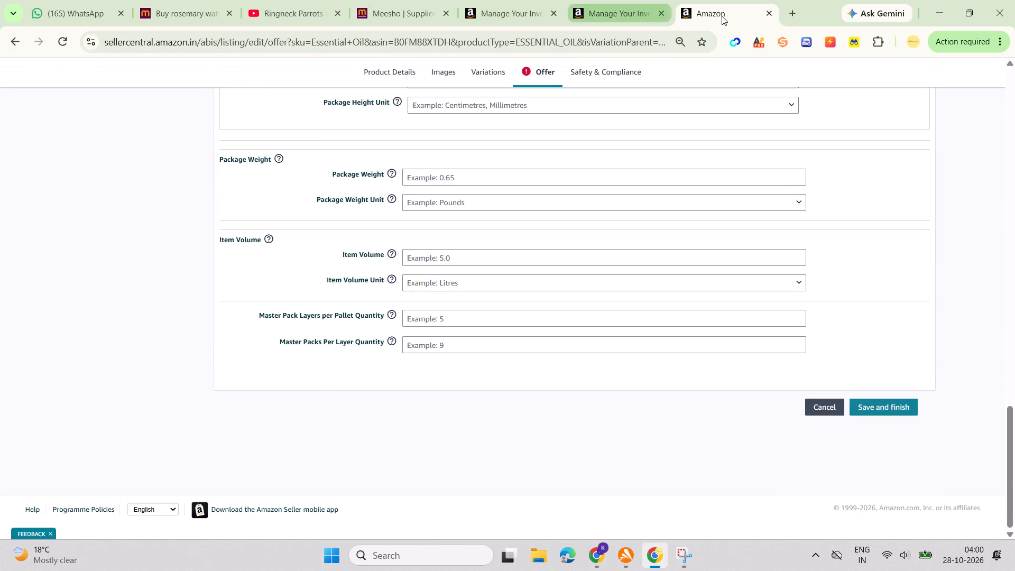
pyautogui.click(770, 13)
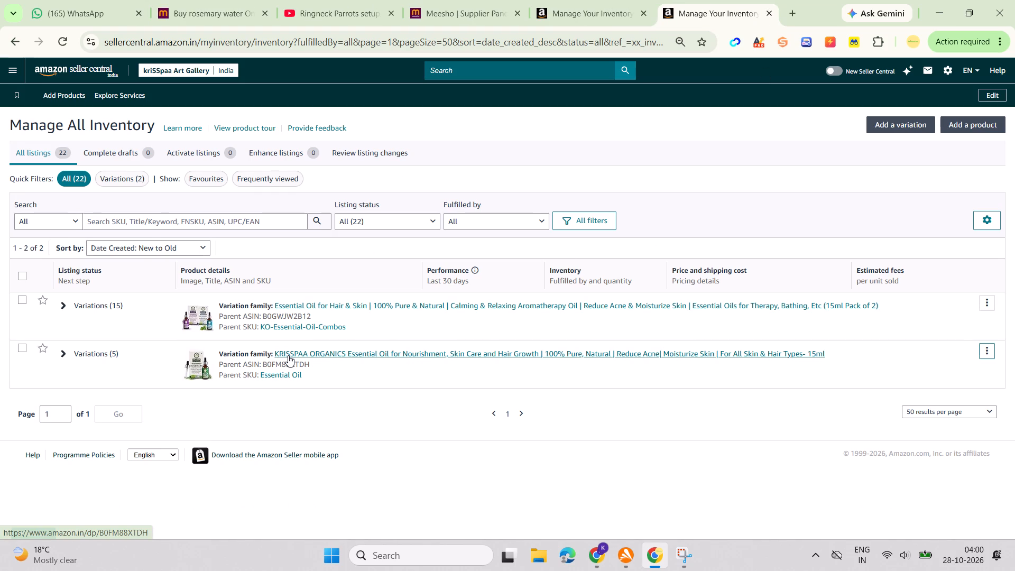
# Expand the Essential Oil family's variations and open the Rosemary Essential Oil listing, SKU ESSNL_OIL_ROSEMARY, for editing.
pyautogui.click(62, 354)
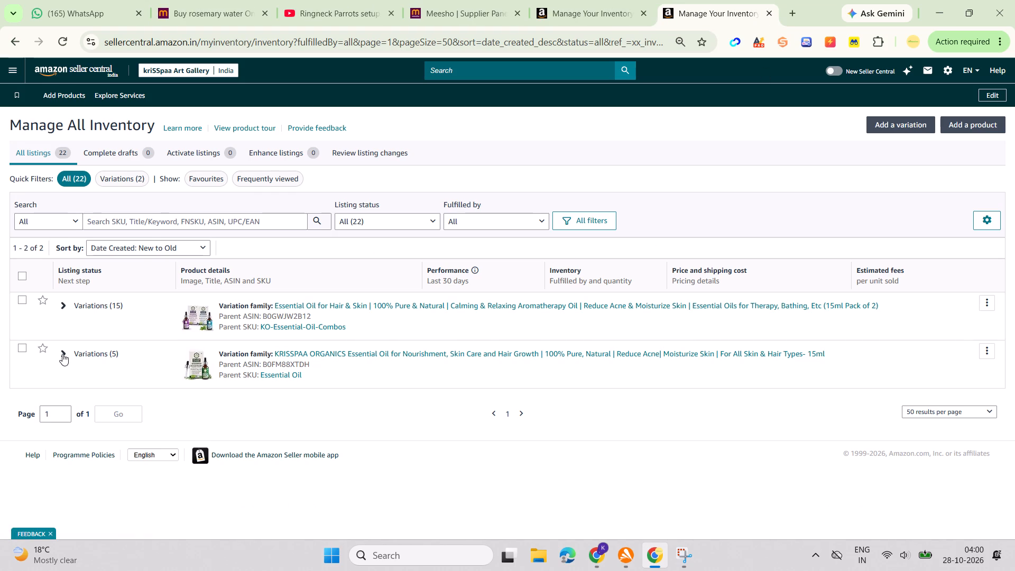
pyautogui.scroll(-3, 114, 363)
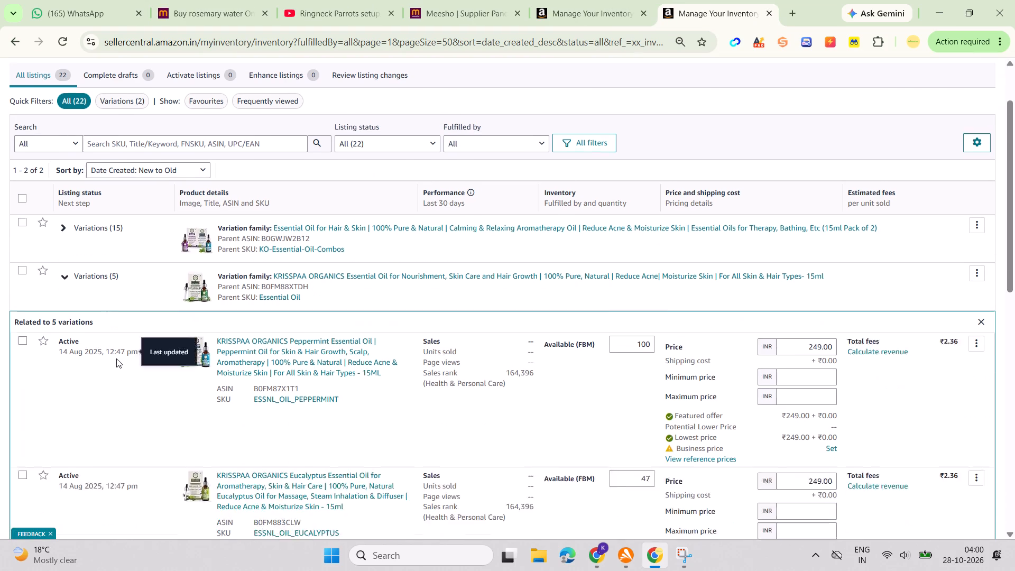
pyautogui.scroll(-3, 127, 330)
pyautogui.scroll(4, 128, 328)
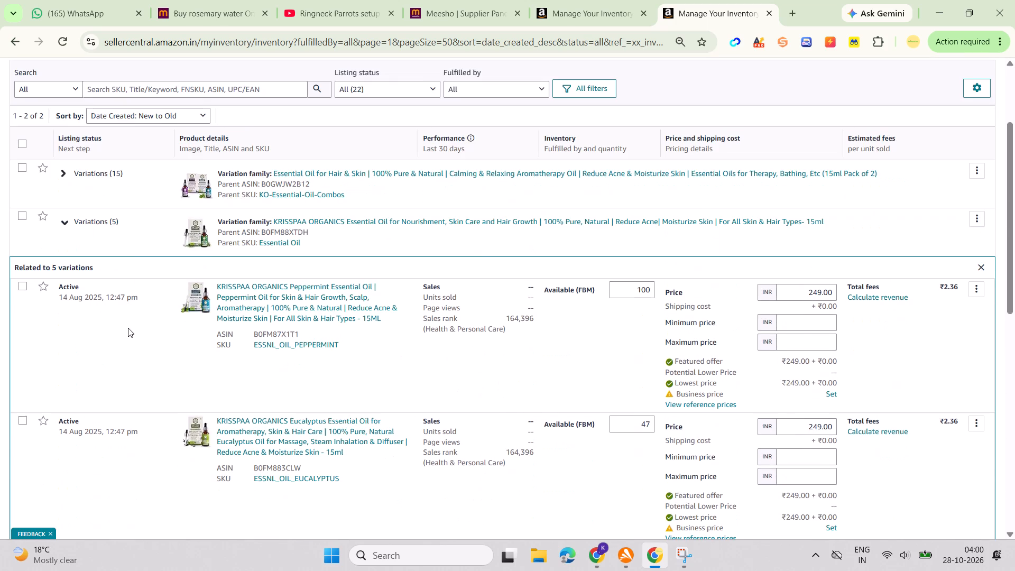
pyautogui.scroll(-10, 128, 328)
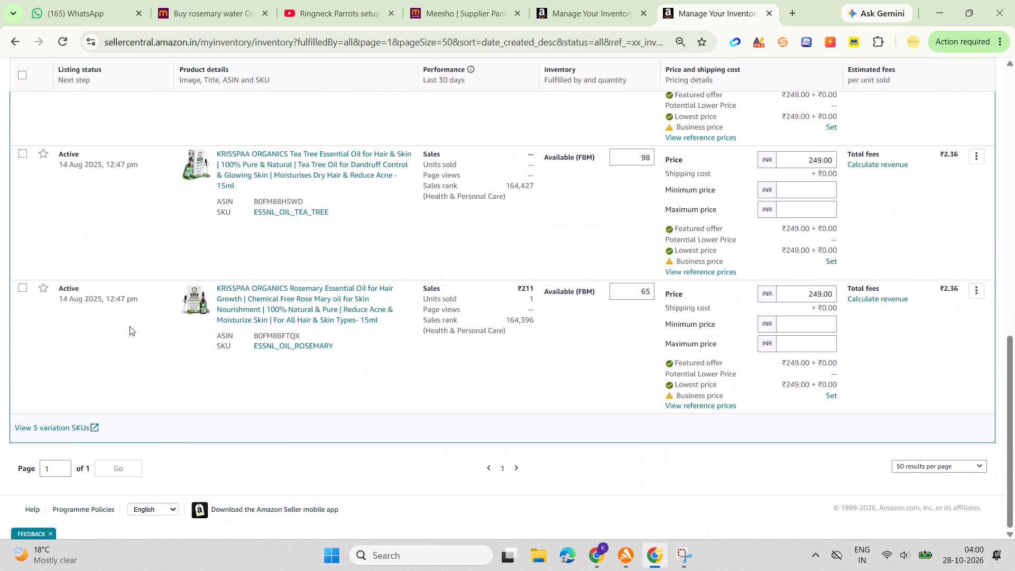
pyautogui.scroll(4, 130, 326)
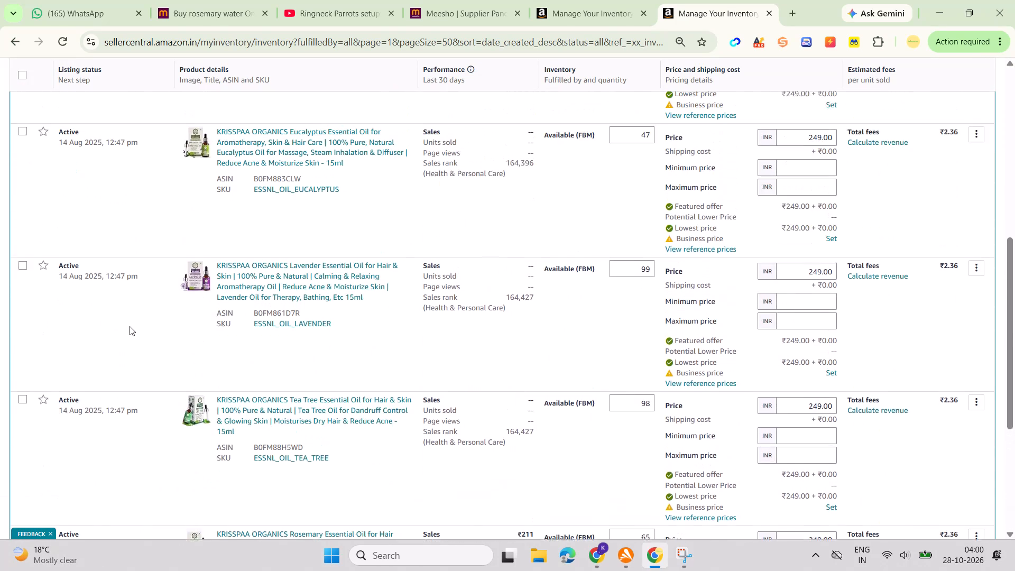
pyautogui.scroll(2, 130, 326)
pyautogui.scroll(-4, 130, 326)
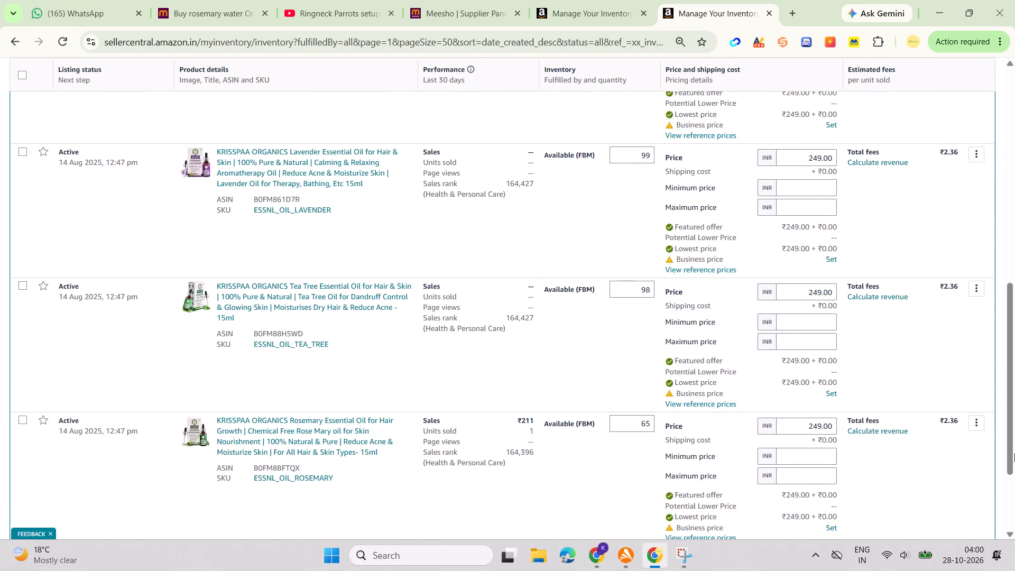
pyautogui.click(980, 421)
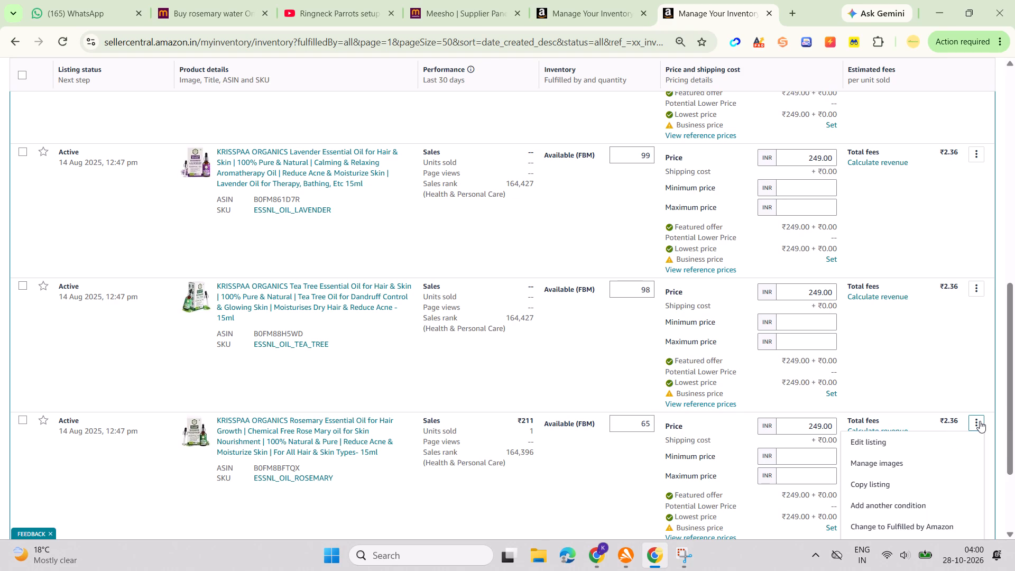
pyautogui.click(896, 440)
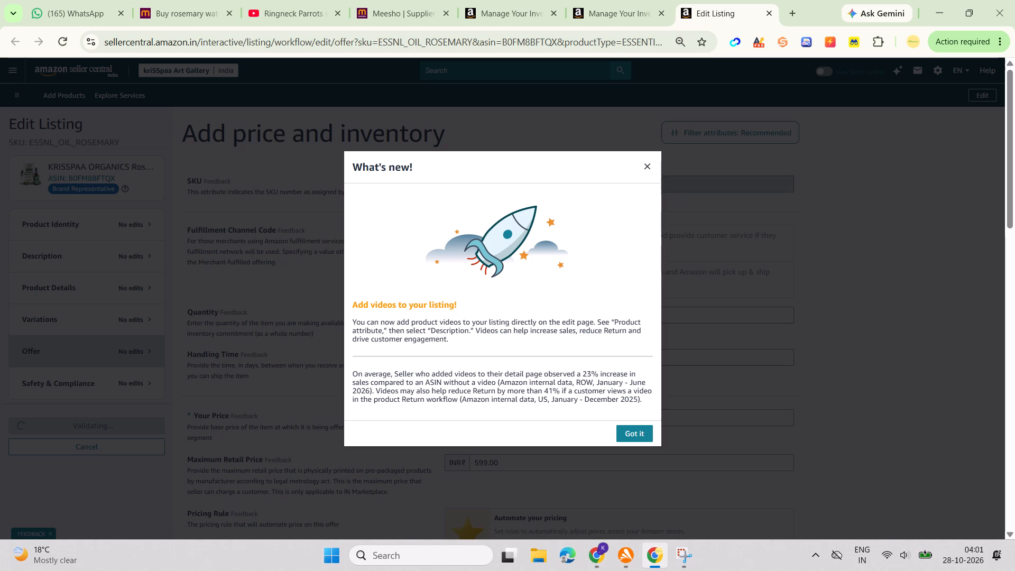
# Dismiss the What's new notice and examine the Rosemary listing's Description section, including bullet points, images and videos.
pyautogui.click(636, 430)
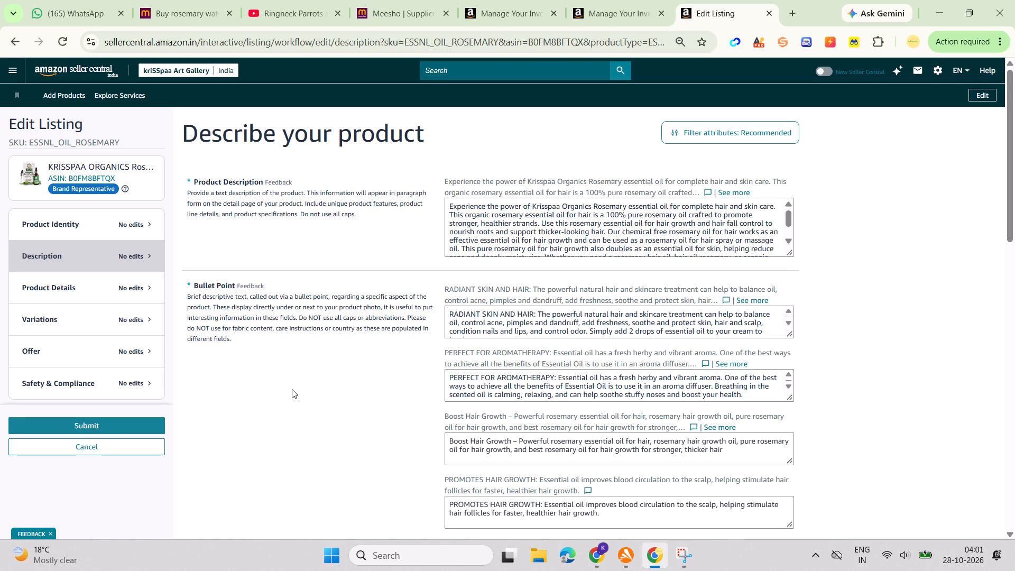
pyautogui.scroll(-4, 520, 443)
pyautogui.scroll(5, 521, 443)
pyautogui.scroll(-6, 521, 443)
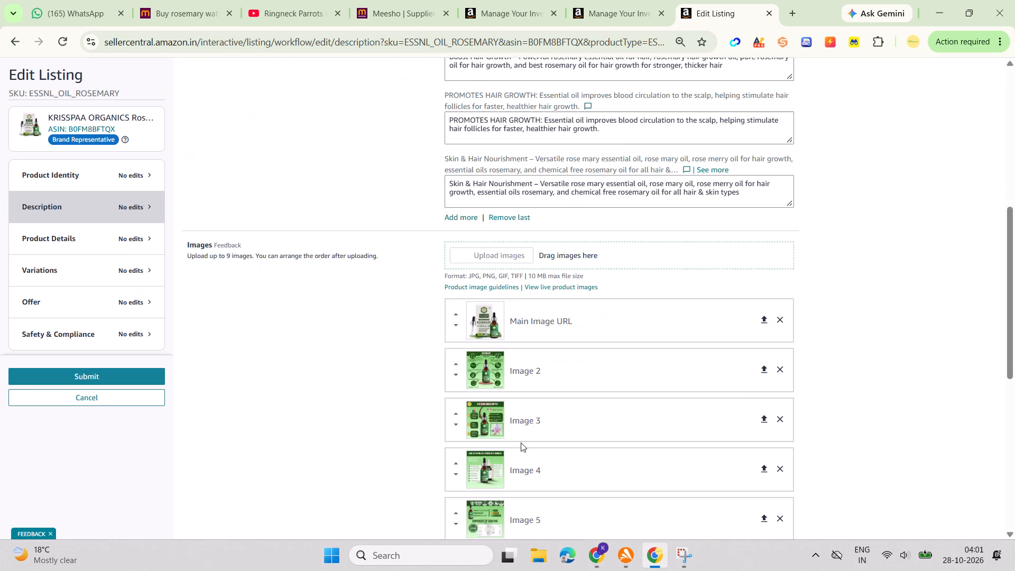
pyautogui.scroll(-6, 521, 443)
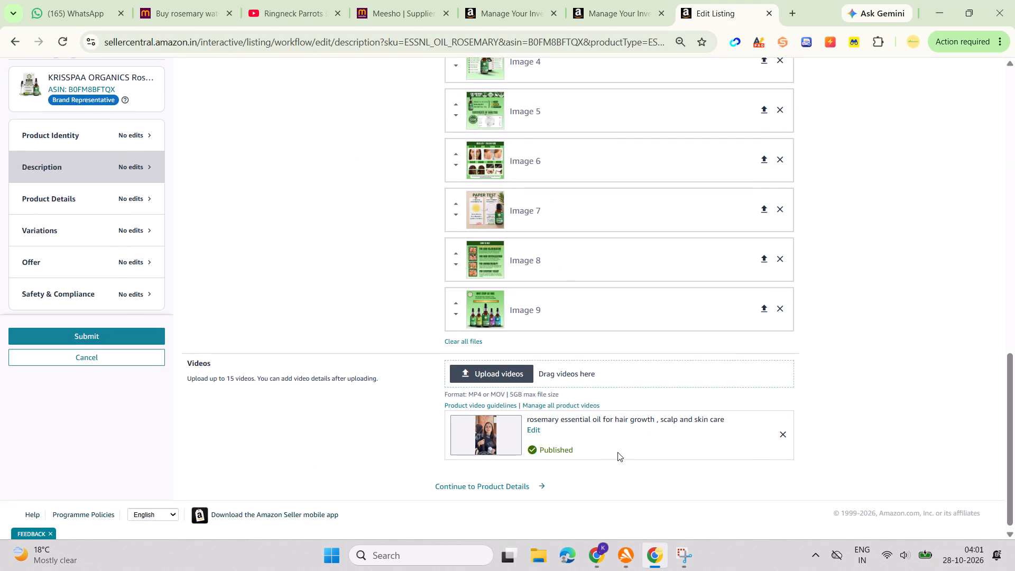
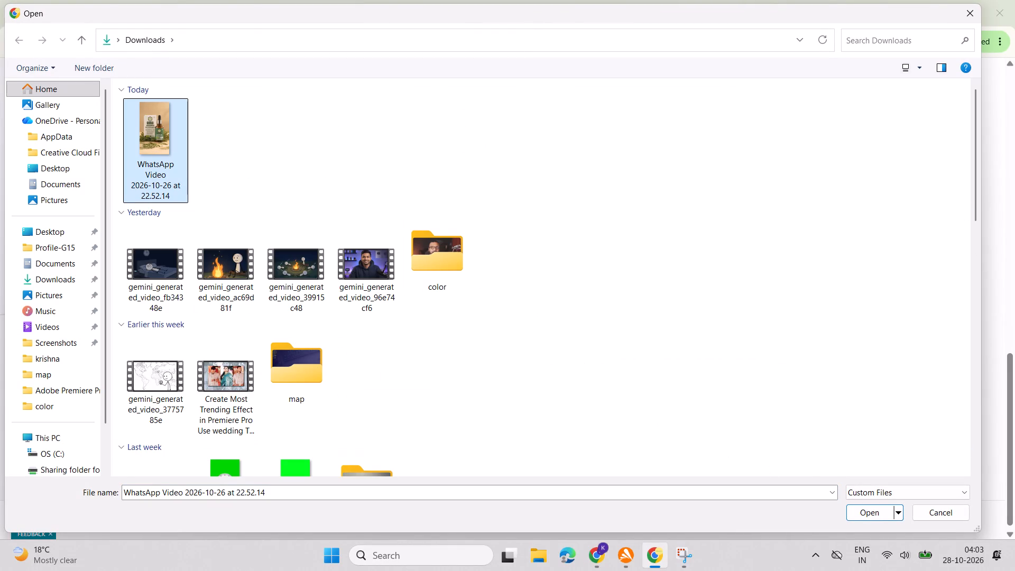
# Upload the video file WhatsApp Video 2026-10-26 at 22.52.14 to the Rosemary listing's Videos section.
pyautogui.click(854, 513)
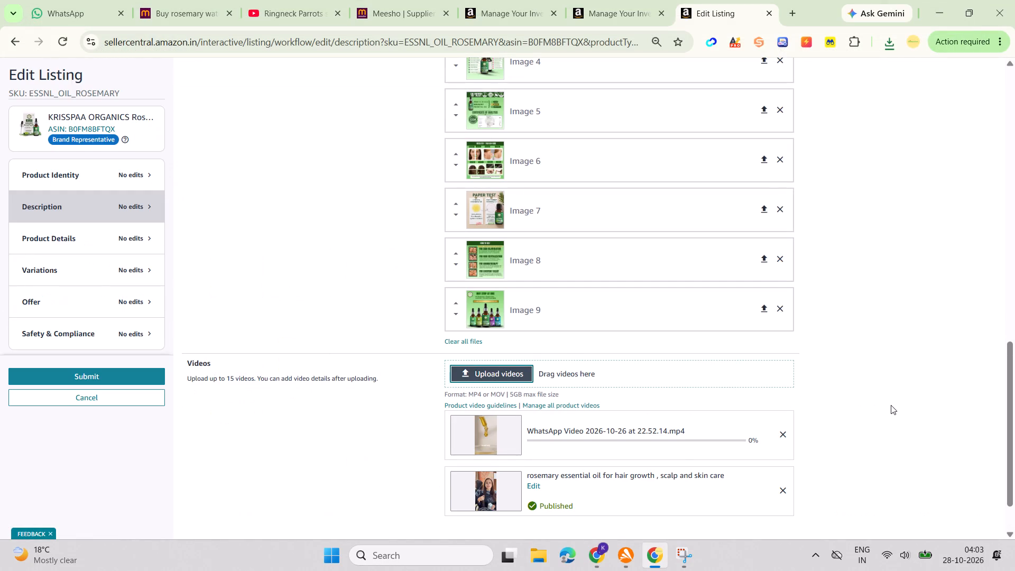
# Open the required details of the newly uploaded WhatsApp video in the Videos section.
pyautogui.scroll(-2, 892, 405)
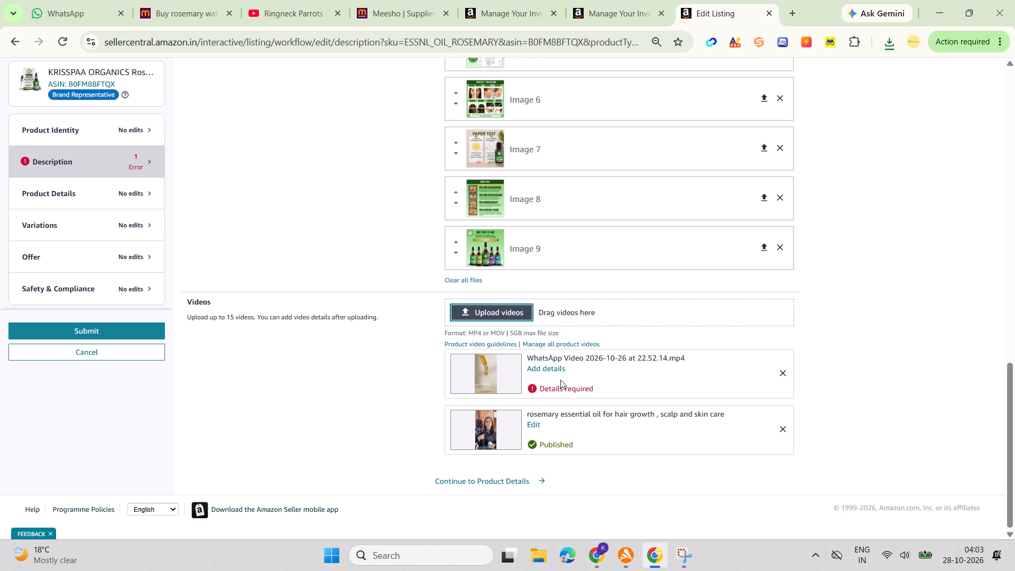
pyautogui.click(530, 389)
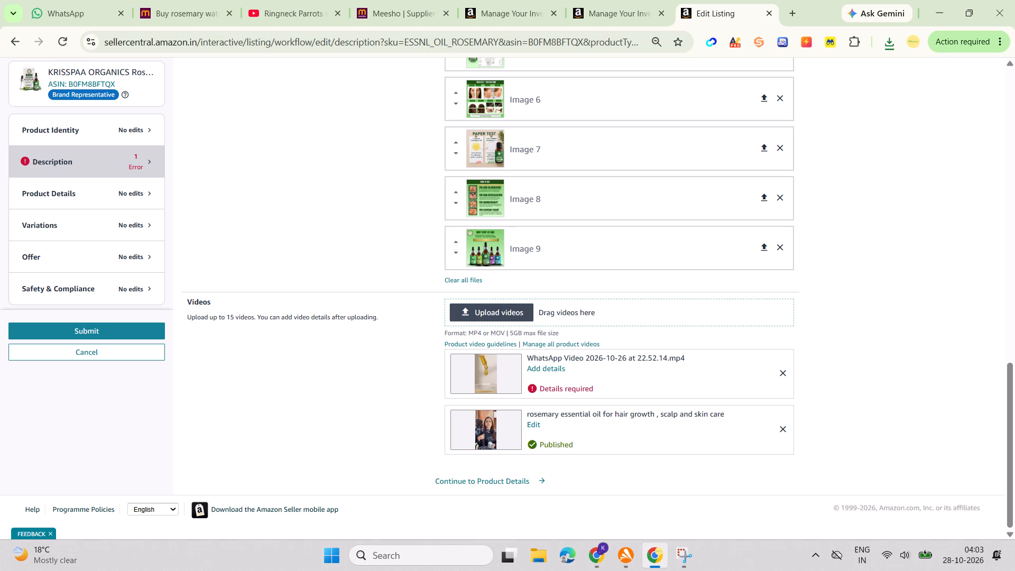
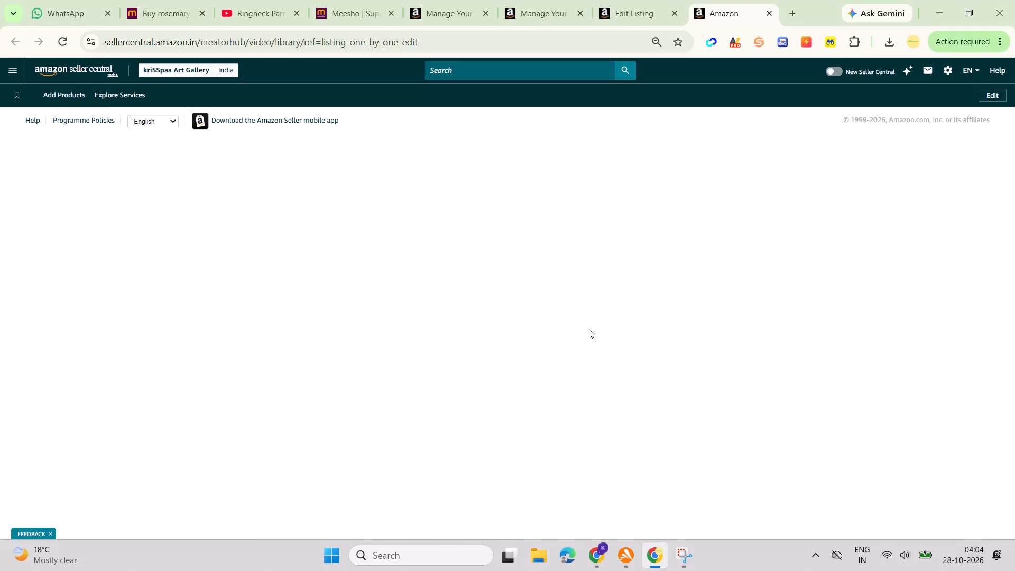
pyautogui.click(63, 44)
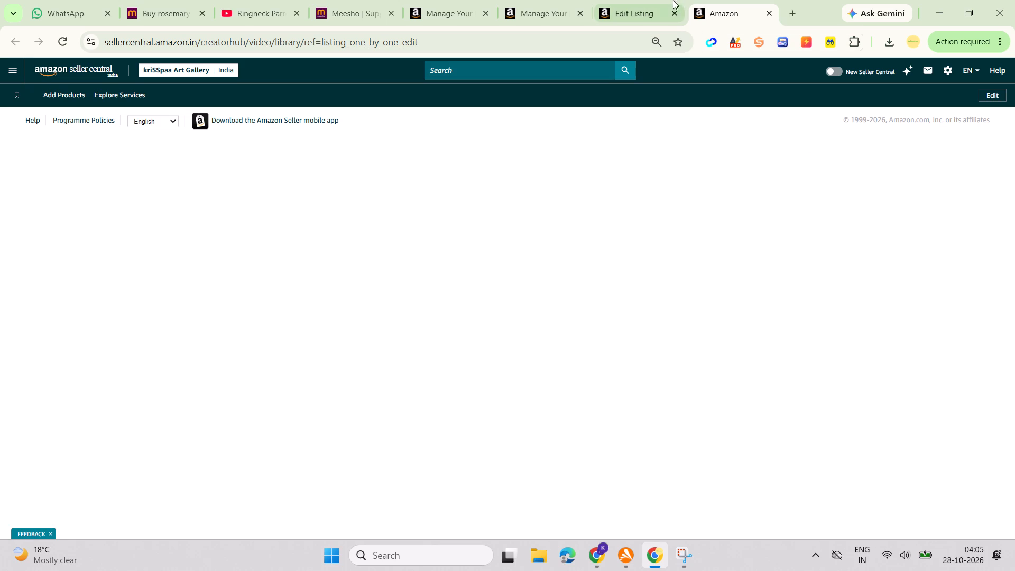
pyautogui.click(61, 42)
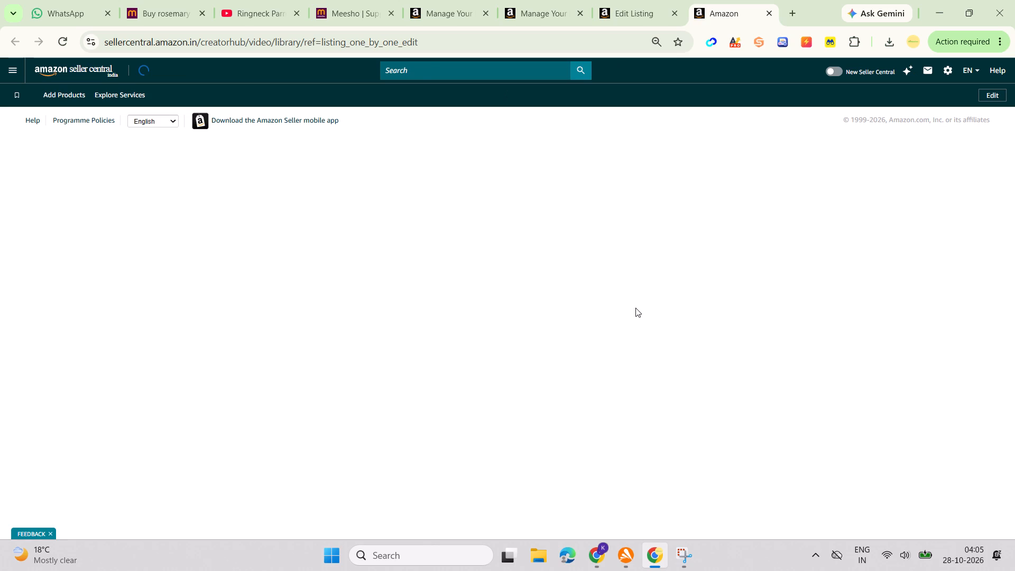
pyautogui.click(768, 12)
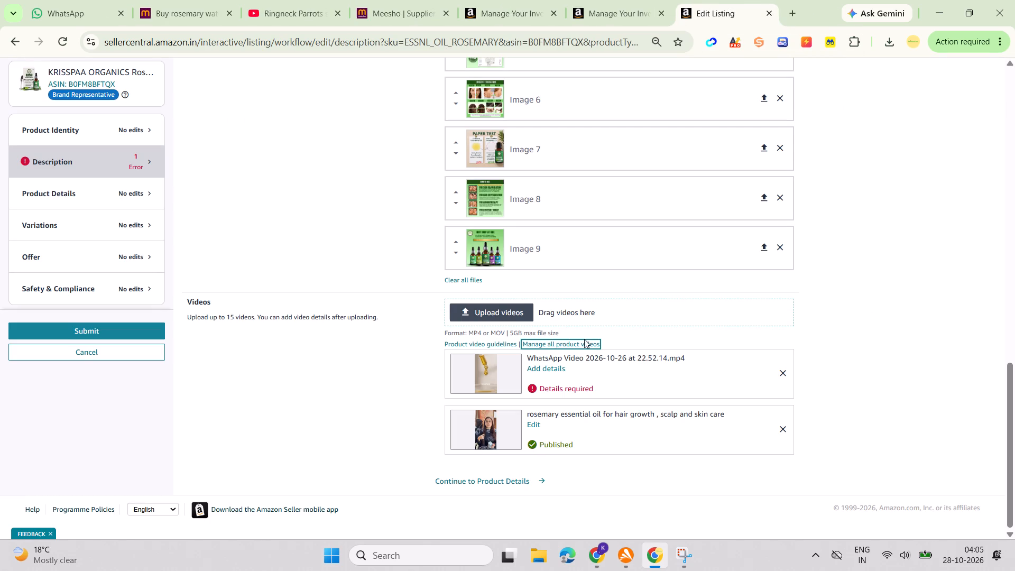
# Open the management page for all product videos from the Rosemary listing and examine the uploaded videos' details, metrics and ASINs.
pyautogui.click(564, 344)
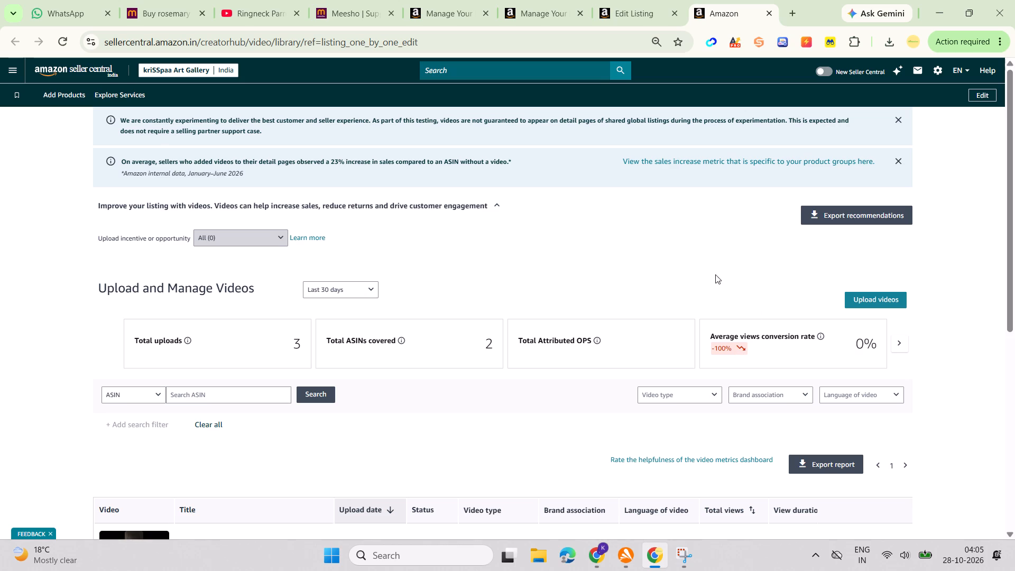
pyautogui.scroll(-4, 595, 293)
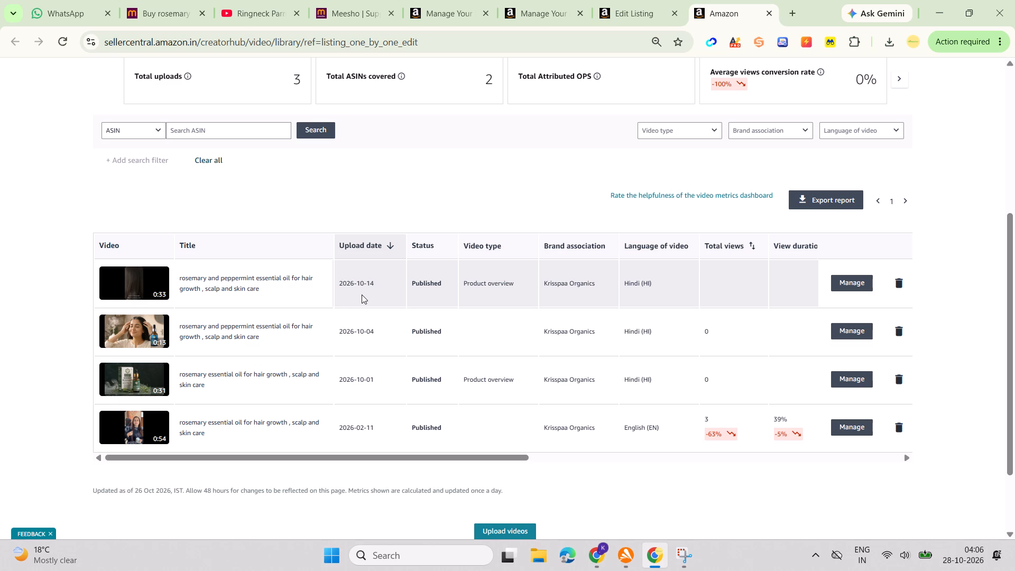
pyautogui.moveTo(511, 459); pyautogui.dragTo(848, 477)
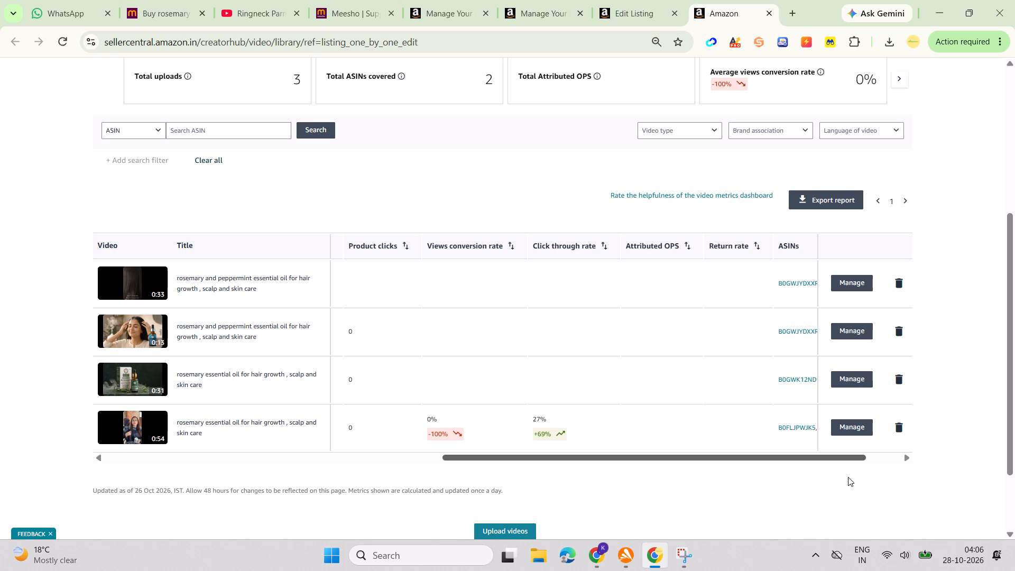
pyautogui.moveTo(848, 477); pyautogui.dragTo(451, 444)
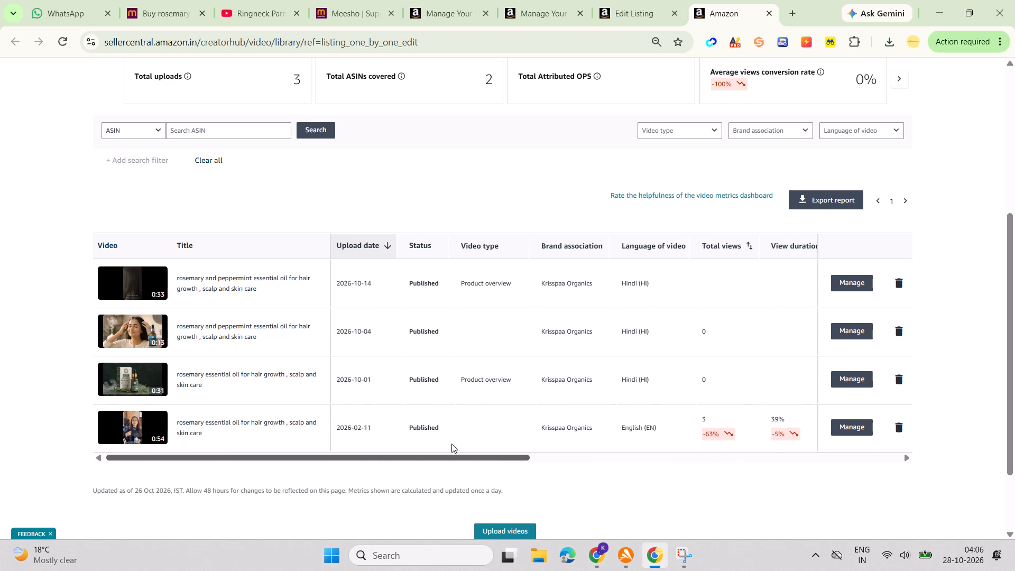
pyautogui.moveTo(451, 444); pyautogui.dragTo(446, 443)
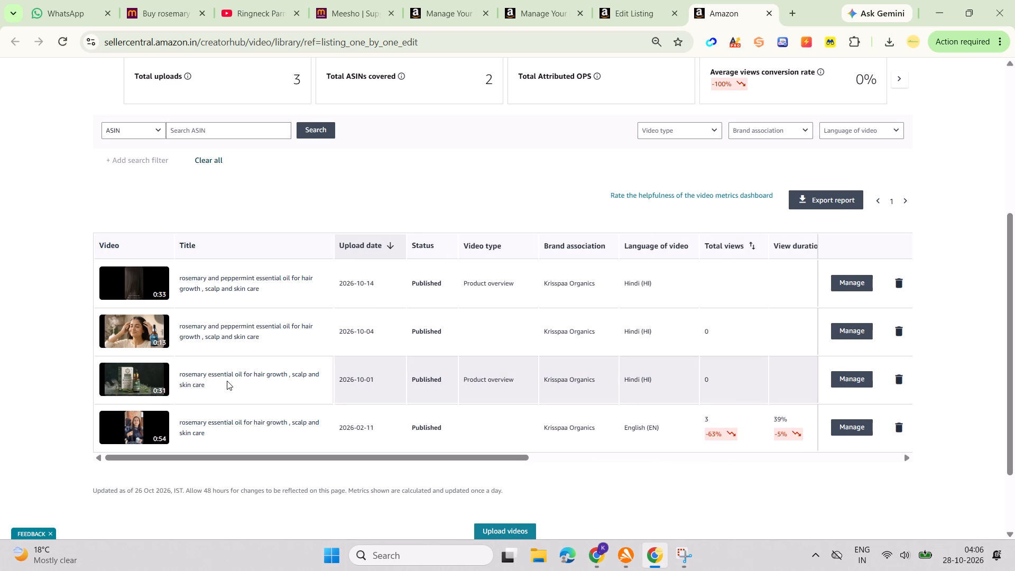
pyautogui.scroll(3, 443, 273)
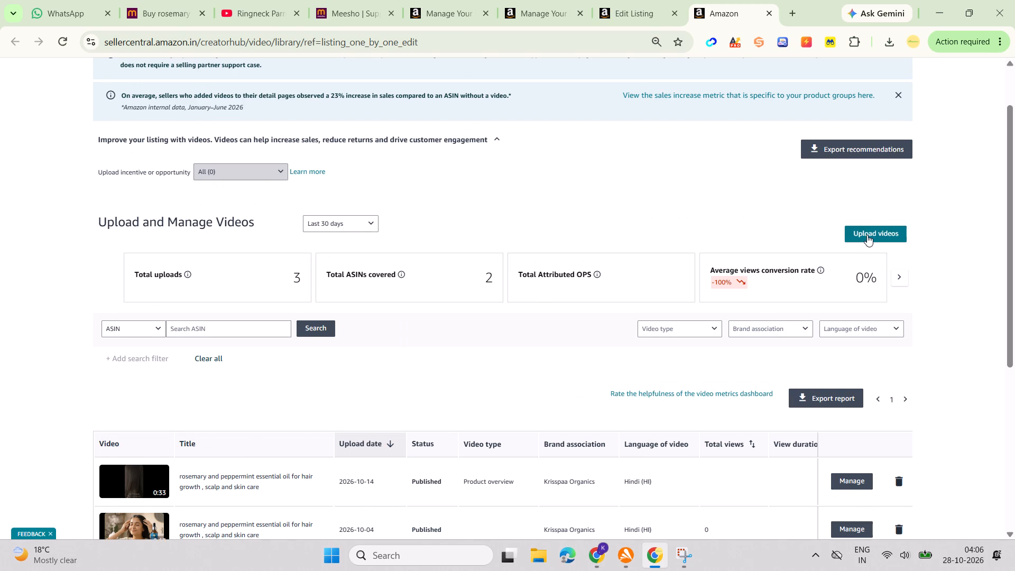
# Start a new video upload and add the file WhatsApp Video 2026-10-26 at 22.52.14 from the Downloads folder.
pyautogui.click(867, 235)
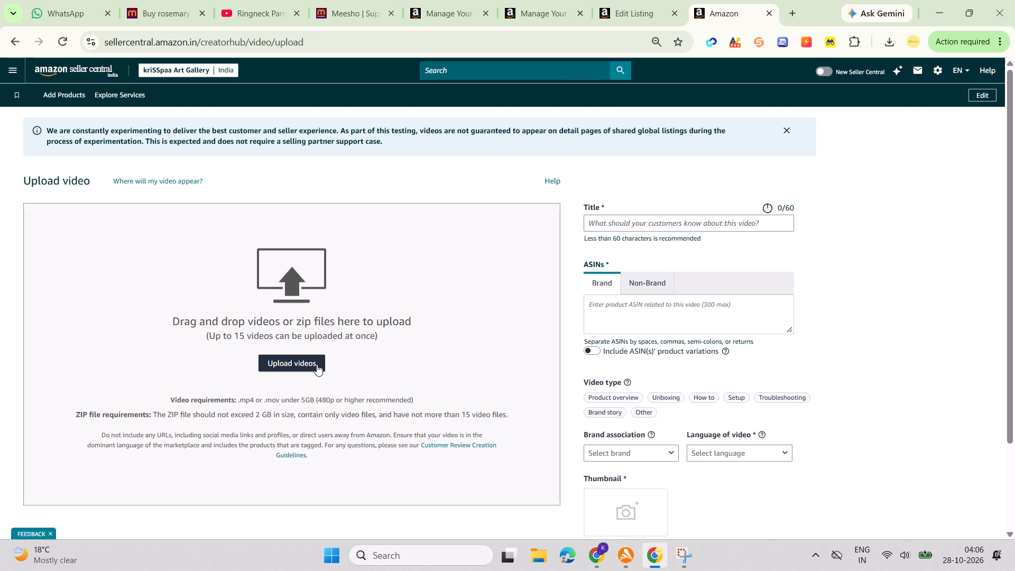
pyautogui.click(317, 364)
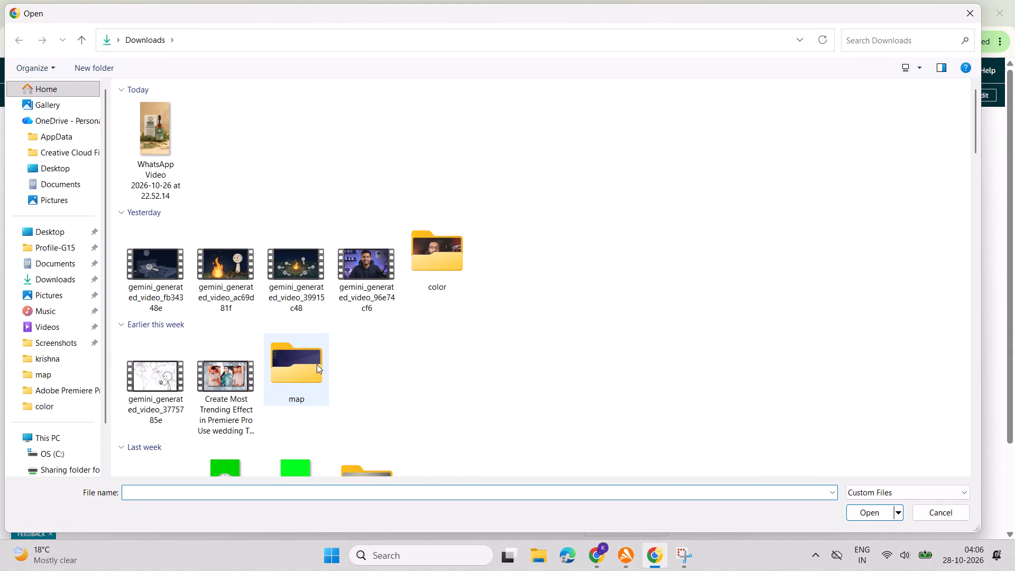
pyautogui.click(160, 145)
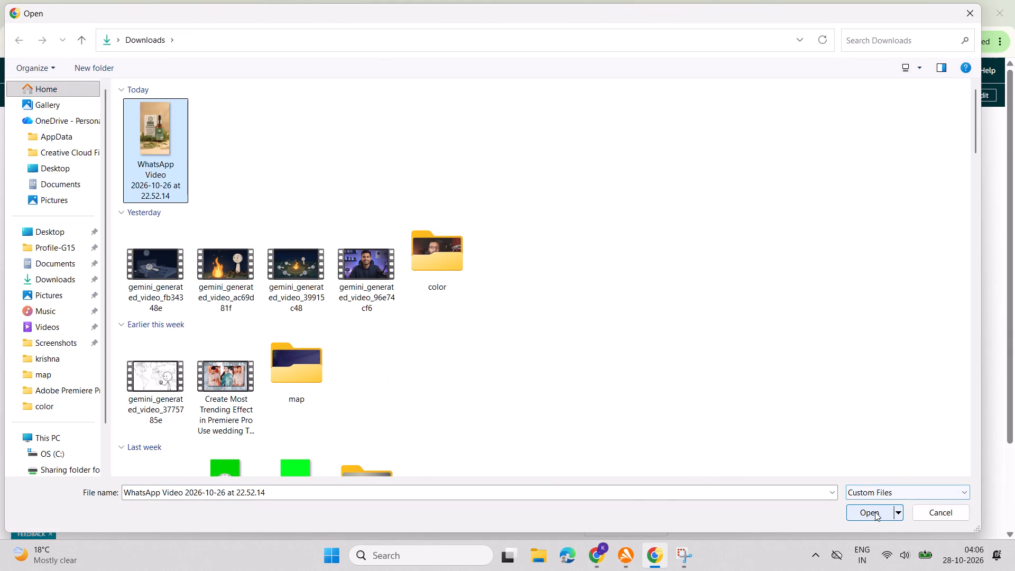
pyautogui.click(875, 512)
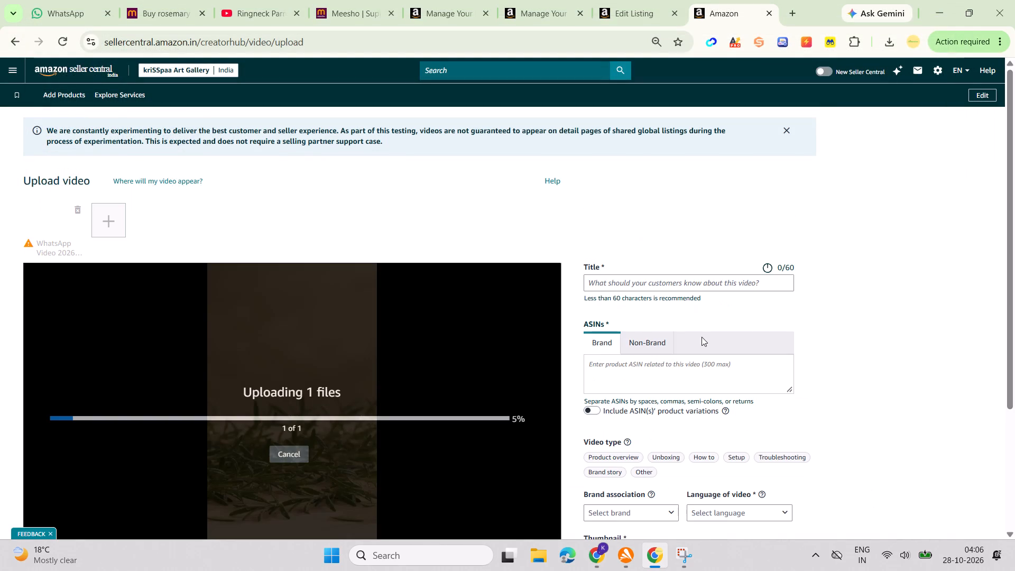
# Begin filling in the Title of the uploaded video.
pyautogui.click(625, 285)
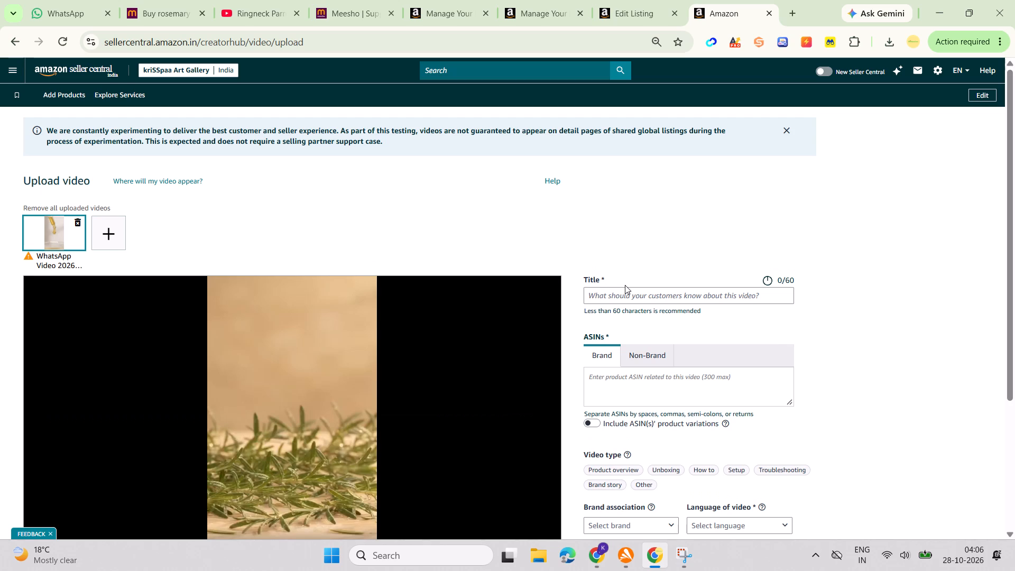
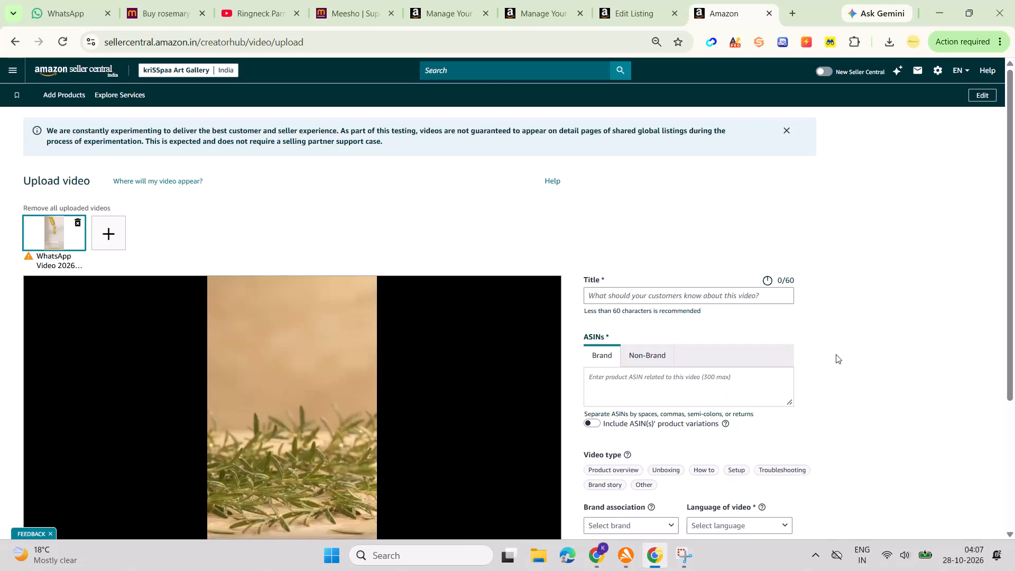
# Begin entering the Title of the uploaded rosemary video.
pyautogui.click(641, 299)
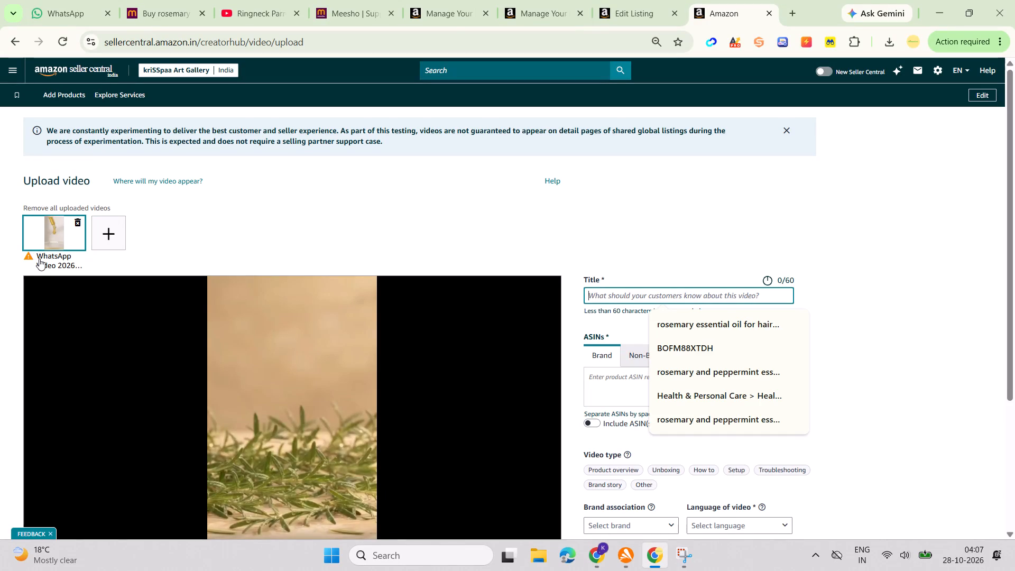
# Switch to File Explorer and select the recent file WhatsApp Video 2026-10-26 at 22.52.14.
pyautogui.scroll(-2, 161, 228)
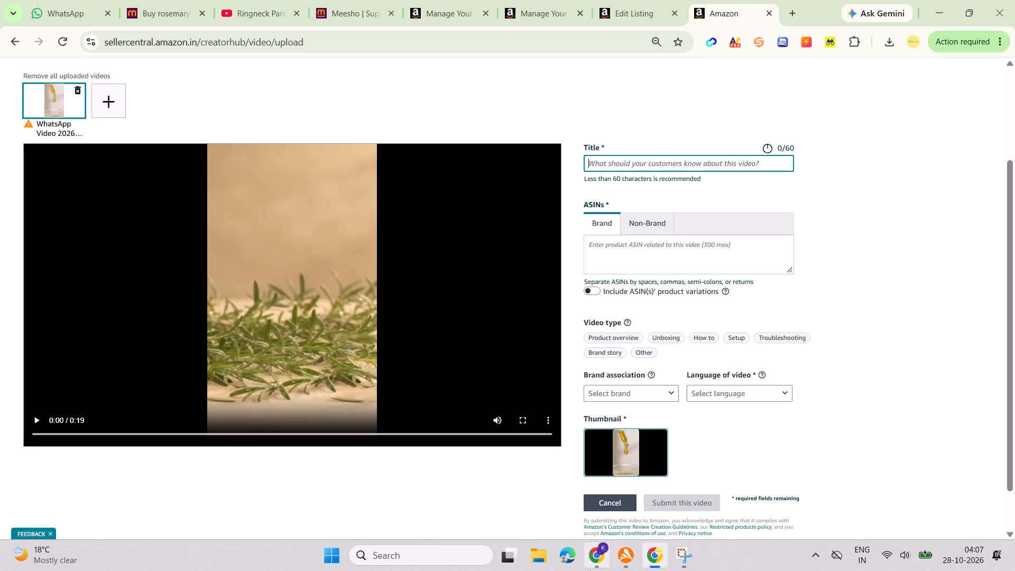
pyautogui.click(543, 550)
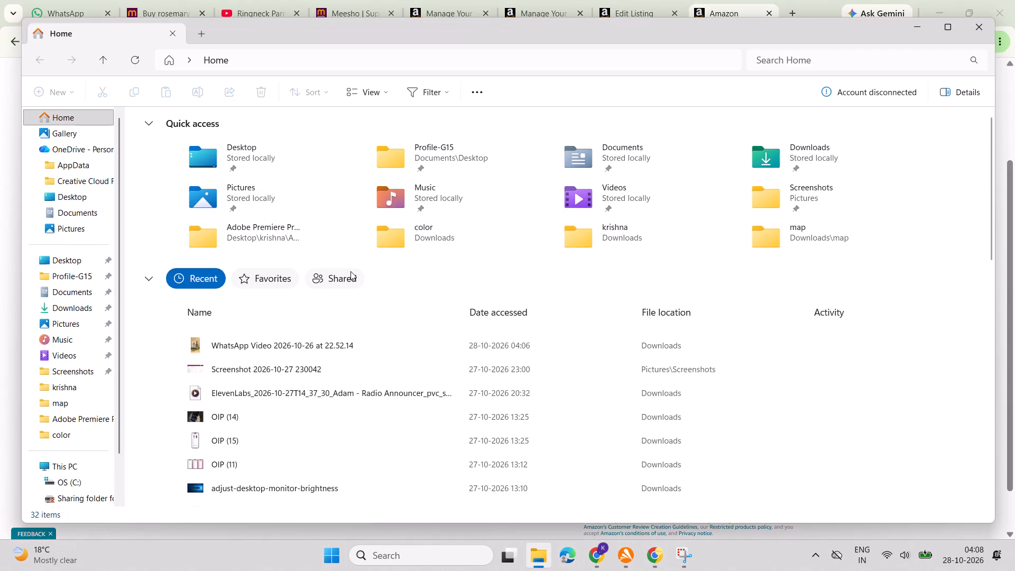
pyautogui.click(276, 347)
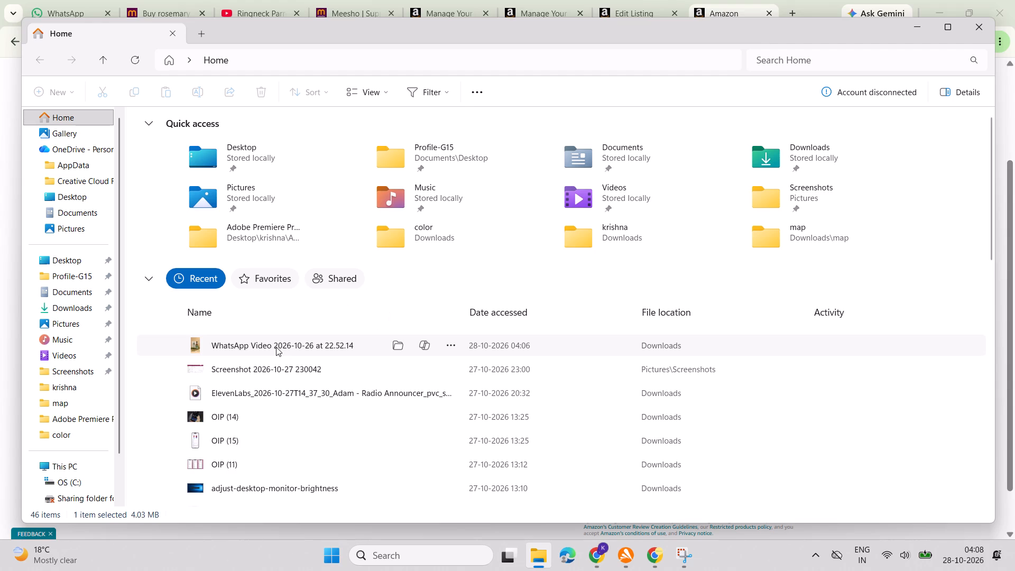
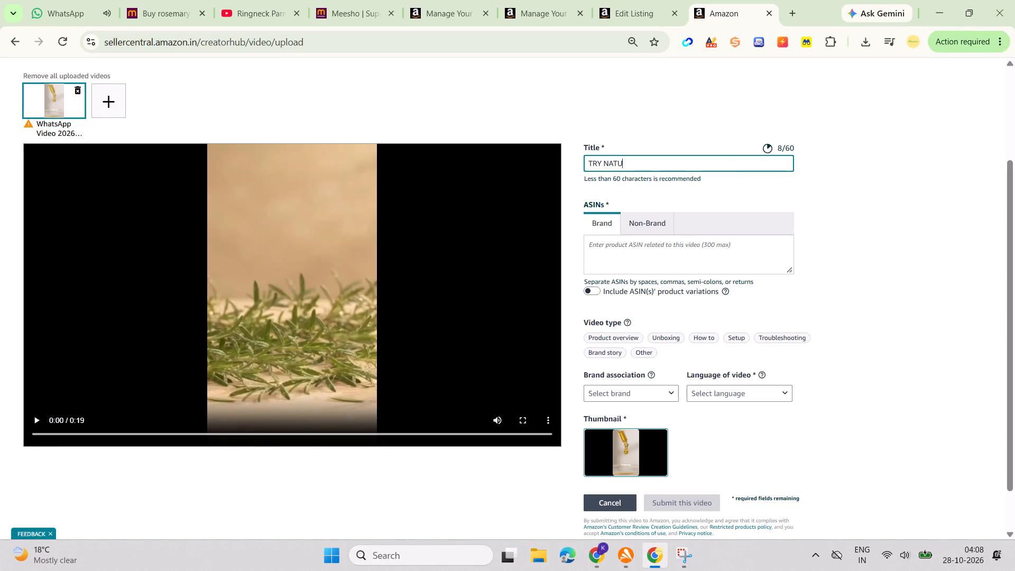
# Continue the uploaded video's Title so that it reads TRY NATURAL SOLUTIONS.
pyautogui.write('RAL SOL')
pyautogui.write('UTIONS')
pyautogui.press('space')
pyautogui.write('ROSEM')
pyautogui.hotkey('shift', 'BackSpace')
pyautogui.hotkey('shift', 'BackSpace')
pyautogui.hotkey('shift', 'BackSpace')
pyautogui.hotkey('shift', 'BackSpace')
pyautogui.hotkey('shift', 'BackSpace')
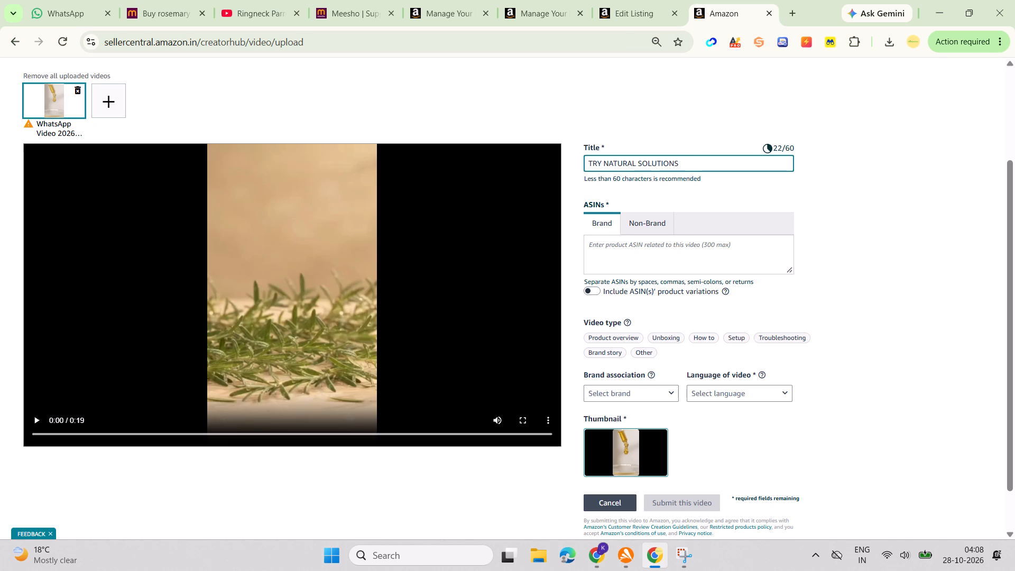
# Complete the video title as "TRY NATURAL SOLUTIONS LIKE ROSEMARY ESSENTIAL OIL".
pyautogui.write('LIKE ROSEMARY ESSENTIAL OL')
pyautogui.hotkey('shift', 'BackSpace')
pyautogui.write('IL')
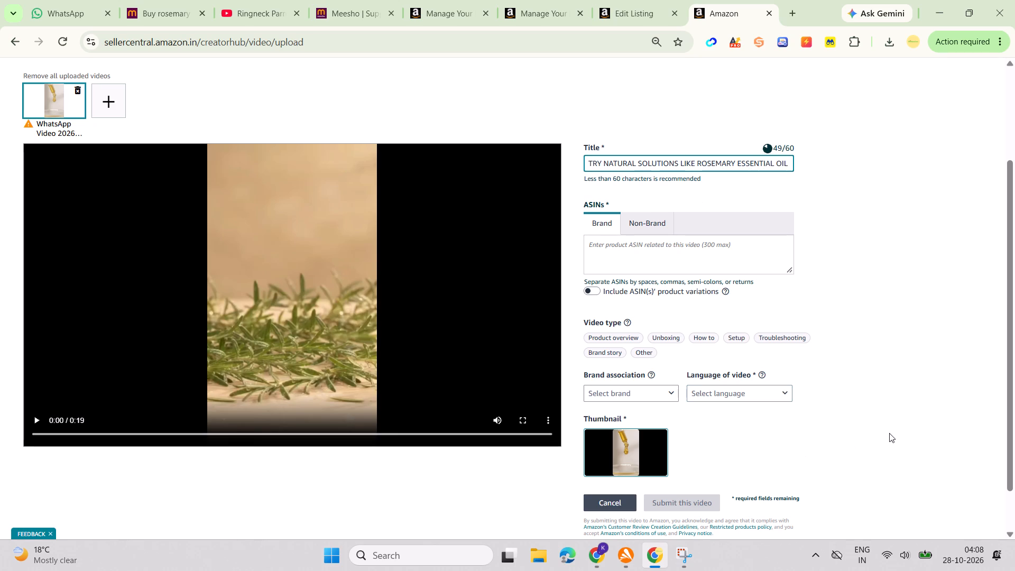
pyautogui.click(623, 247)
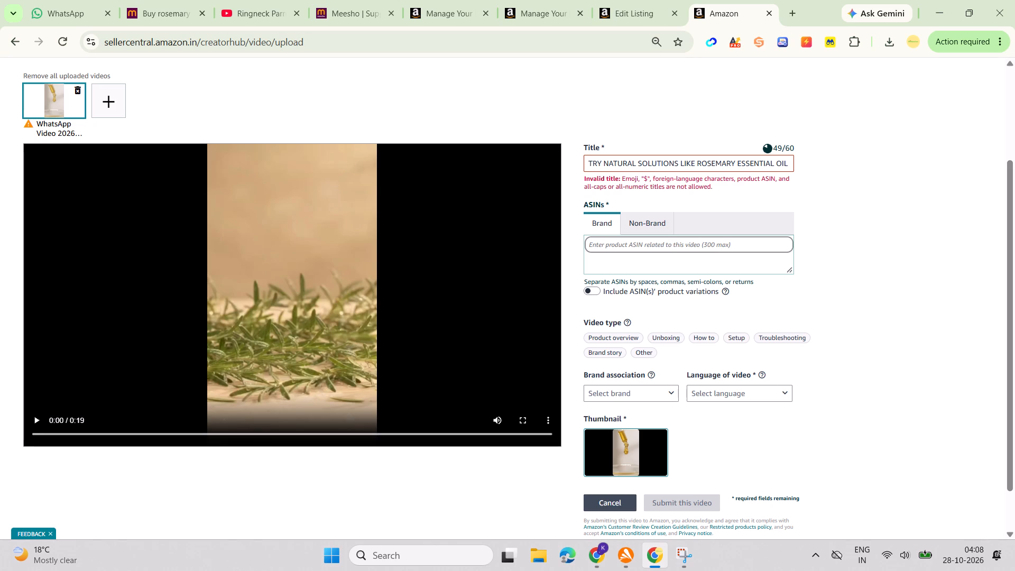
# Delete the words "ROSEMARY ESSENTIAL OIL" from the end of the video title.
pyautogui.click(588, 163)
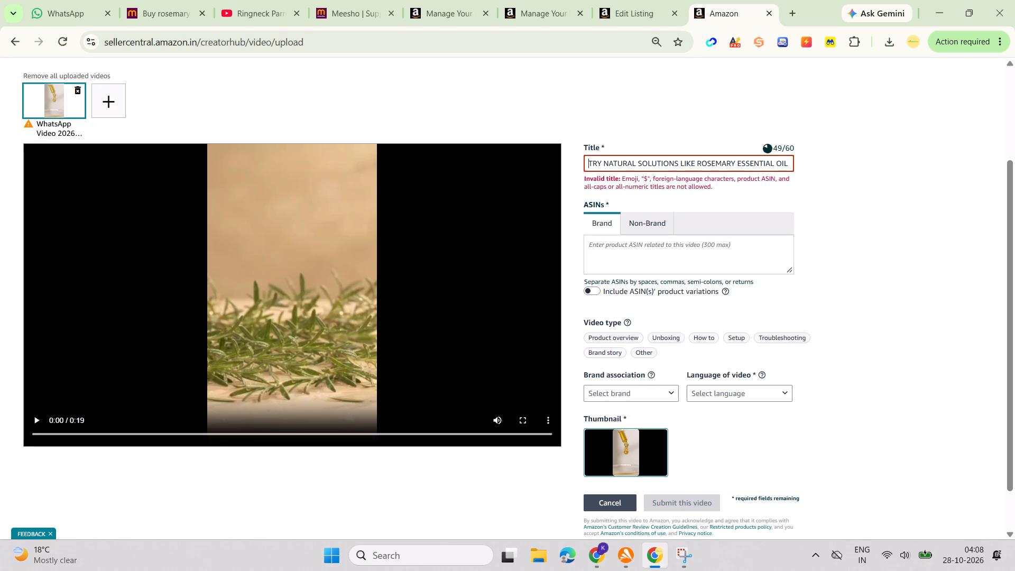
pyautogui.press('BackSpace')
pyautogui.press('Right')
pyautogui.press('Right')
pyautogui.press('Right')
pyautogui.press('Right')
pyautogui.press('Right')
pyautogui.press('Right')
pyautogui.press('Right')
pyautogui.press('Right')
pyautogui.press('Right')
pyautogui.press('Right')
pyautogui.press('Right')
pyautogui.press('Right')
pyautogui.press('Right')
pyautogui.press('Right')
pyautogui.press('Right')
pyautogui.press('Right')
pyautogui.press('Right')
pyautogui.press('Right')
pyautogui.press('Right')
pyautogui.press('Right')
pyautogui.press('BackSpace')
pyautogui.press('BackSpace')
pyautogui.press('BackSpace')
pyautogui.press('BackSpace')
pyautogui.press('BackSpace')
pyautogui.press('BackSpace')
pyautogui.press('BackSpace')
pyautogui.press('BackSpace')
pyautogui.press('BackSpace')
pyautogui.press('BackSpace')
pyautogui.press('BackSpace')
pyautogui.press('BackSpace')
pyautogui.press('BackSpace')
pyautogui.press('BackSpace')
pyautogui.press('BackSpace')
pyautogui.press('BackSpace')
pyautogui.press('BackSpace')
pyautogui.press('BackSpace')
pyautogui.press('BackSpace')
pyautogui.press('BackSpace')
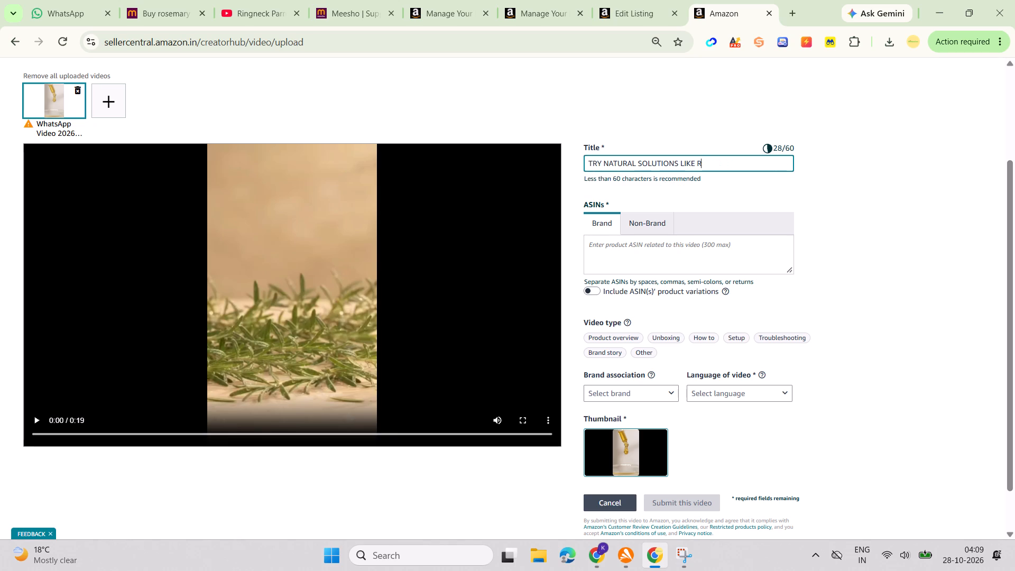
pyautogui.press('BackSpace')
# Replace the capitalised title with "try natural solutions for your hair like rosemary essential oil".
pyautogui.click(806, 163)
pyautogui.moveTo(709, 165); pyautogui.dragTo(570, 173)
pyautogui.write('try')
pyautogui.press('space')
pyautogui.write('natural solutioms')
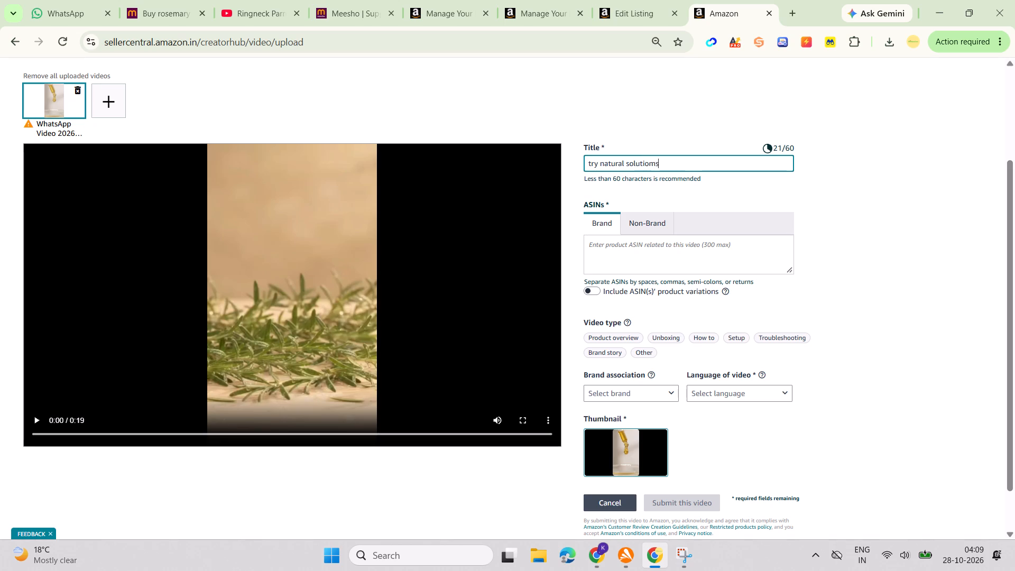
pyautogui.press('BackSpace')
pyautogui.press('BackSpace')
pyautogui.write('ns for your hair')
pyautogui.press('space')
pyautogui.write('like rosemary essential oil')
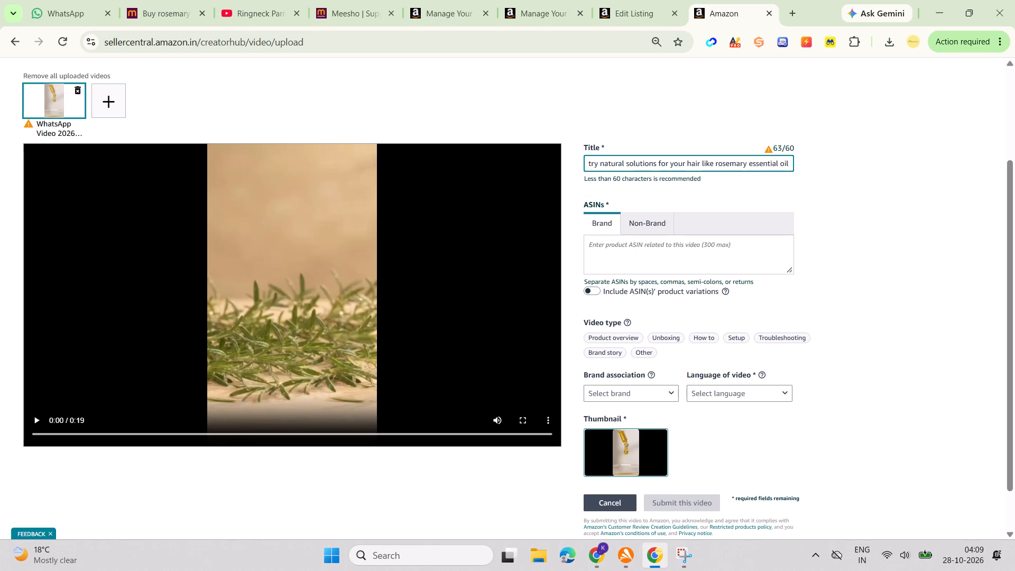
# Shorten the title to "try natural solutions for your hair rosemary essential oil".
pyautogui.press('BackSpace')
pyautogui.press('BackSpace')
pyautogui.press('BackSpace')
pyautogui.press('BackSpace')
pyautogui.press('BackSpace')
pyautogui.press('BackSpace')
pyautogui.press('BackSpace')
pyautogui.press('BackSpace')
pyautogui.press('BackSpace')
pyautogui.press('BackSpace')
pyautogui.press('BackSpace')
pyautogui.press('BackSpace')
pyautogui.press('BackSpace')
pyautogui.press('BackSpace')
pyautogui.press('BackSpace')
pyautogui.press('BackSpace')
pyautogui.press('BackSpace')
pyautogui.press('BackSpace')
pyautogui.press('BackSpace')
pyautogui.press('BackSpace')
pyautogui.press('BackSpace')
pyautogui.press('BackSpace')
pyautogui.press('BackSpace')
pyautogui.press('BackSpace')
pyautogui.press('BackSpace')
pyautogui.press('BackSpace')
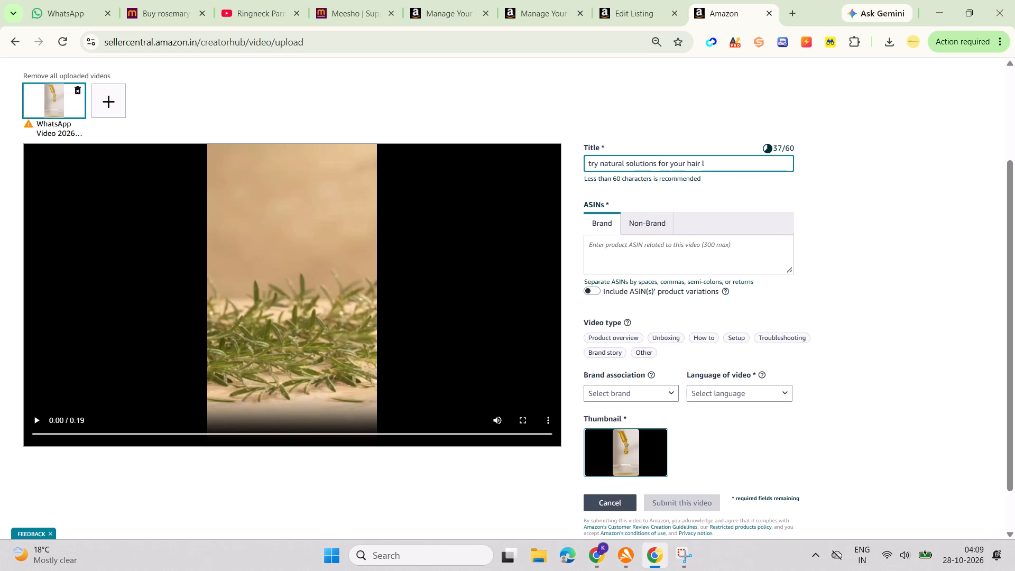
pyautogui.press('BackSpace')
pyautogui.write('rose,')
pyautogui.press('BackSpace')
pyautogui.write('mar')
pyautogui.write('y essential oil')
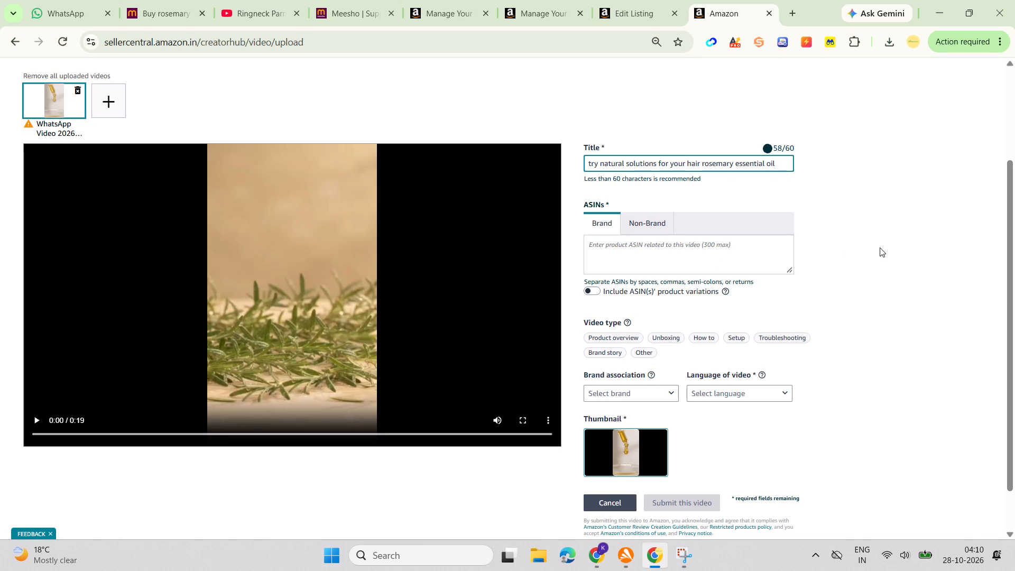
pyautogui.click(881, 247)
# Copy ASIN B0FM8BFTQX of the single 15ml Rosemary Essential Oil from the inventory into the video's Brand ASINs.
pyautogui.scroll(-2, 884, 249)
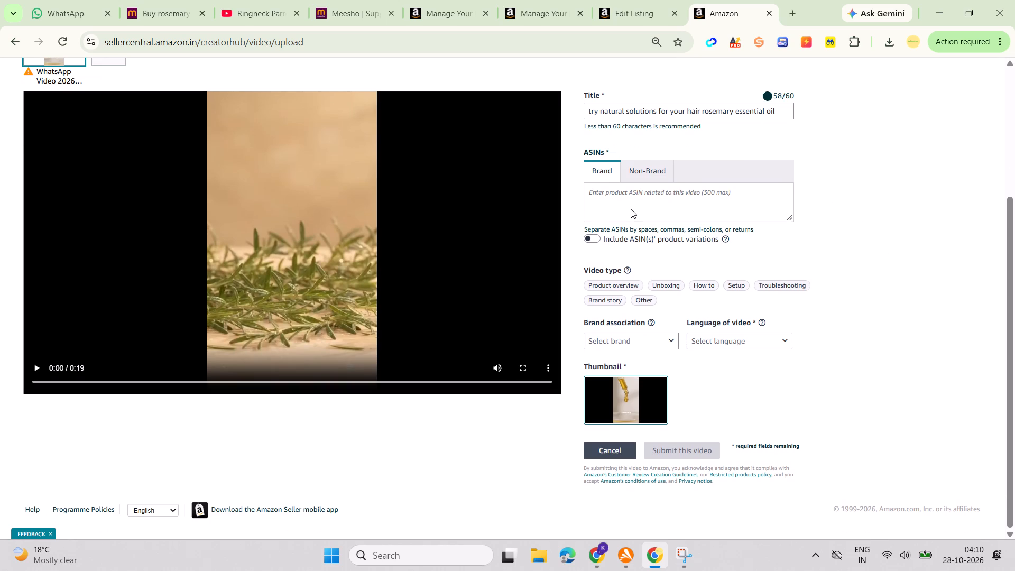
pyautogui.click(524, 7)
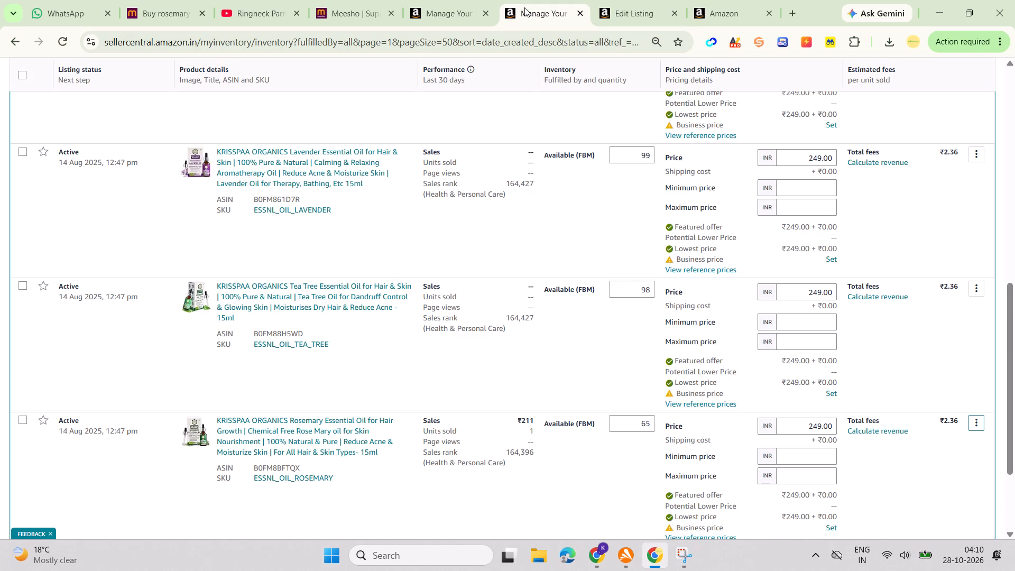
pyautogui.click(304, 469)
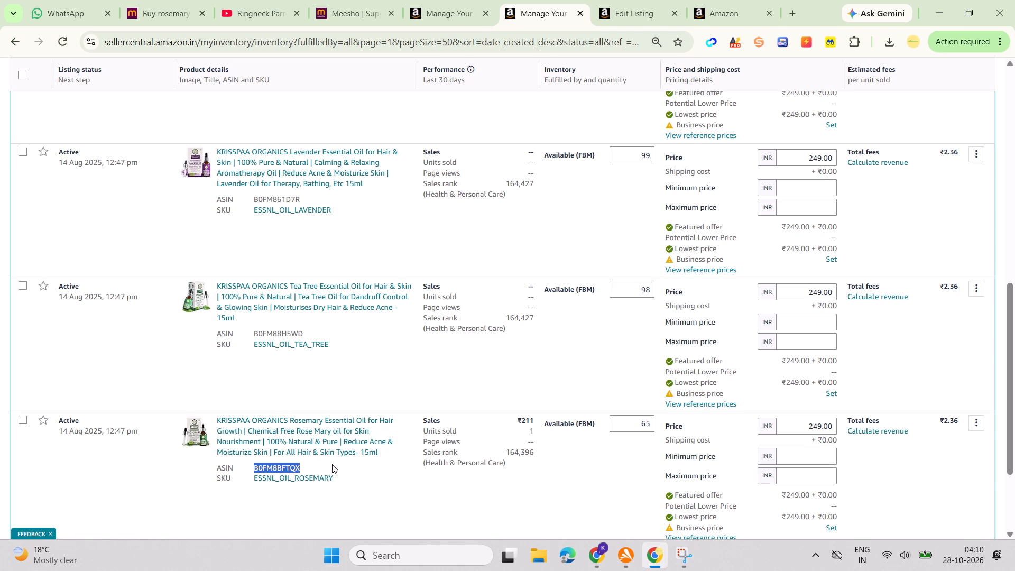
pyautogui.hotkey('ctrl', 'c')
pyautogui.click(702, 10)
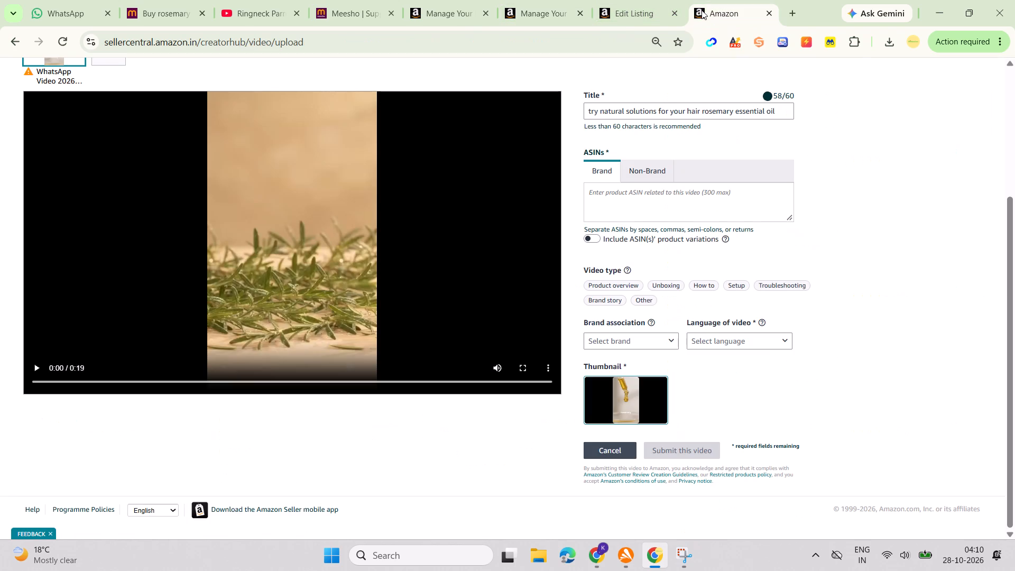
pyautogui.click(607, 198)
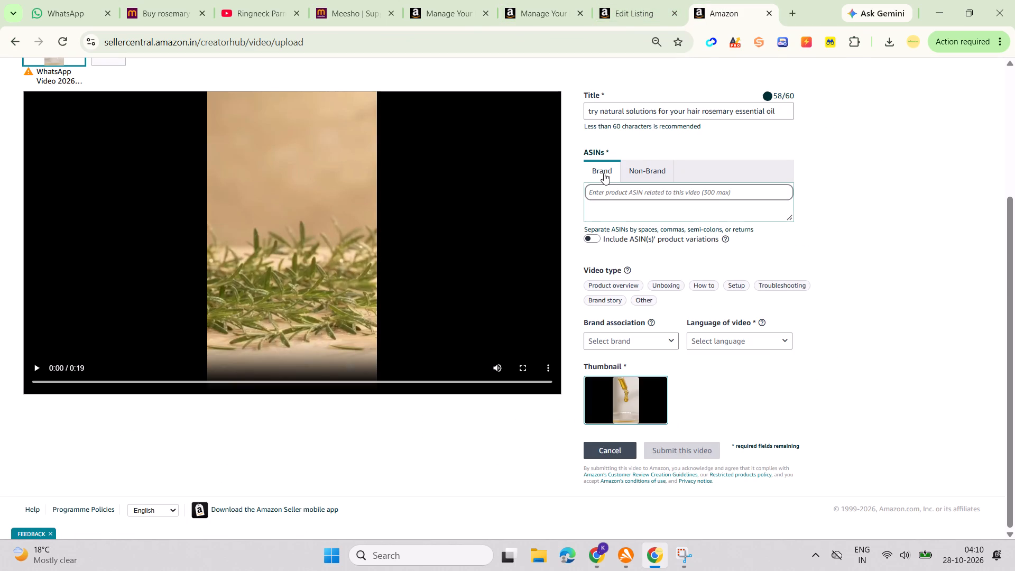
pyautogui.click(604, 173)
pyautogui.click(614, 197)
pyautogui.hotkey('ctrl', 'v')
pyautogui.click(857, 279)
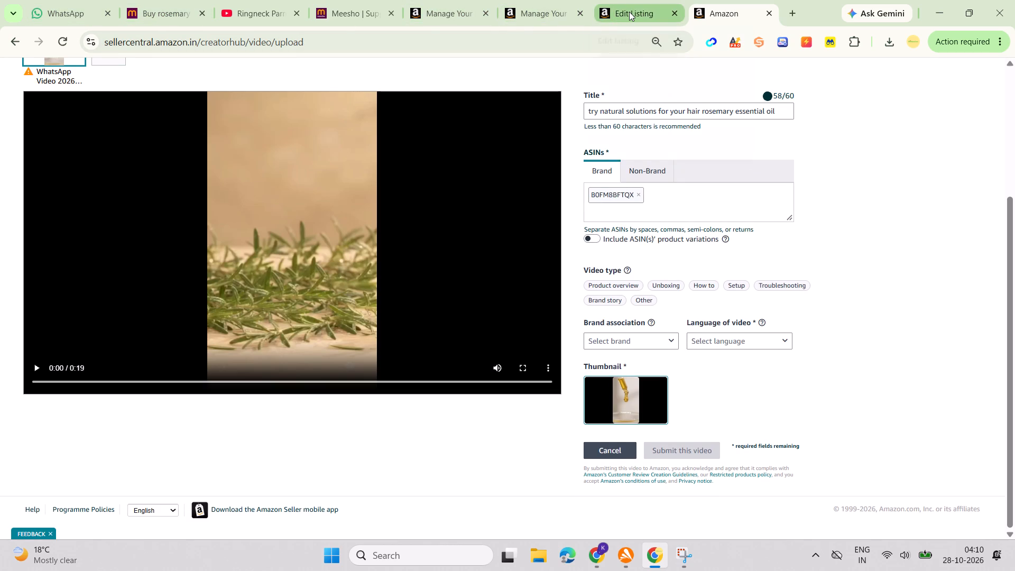
# Find the Rosemary Essential Oil Pack of 2 among the 15 combo variations and add its ASIN B0GWK12ND9 to the video's Brand ASINs.
pyautogui.click(546, 15)
pyautogui.scroll(9, 330, 291)
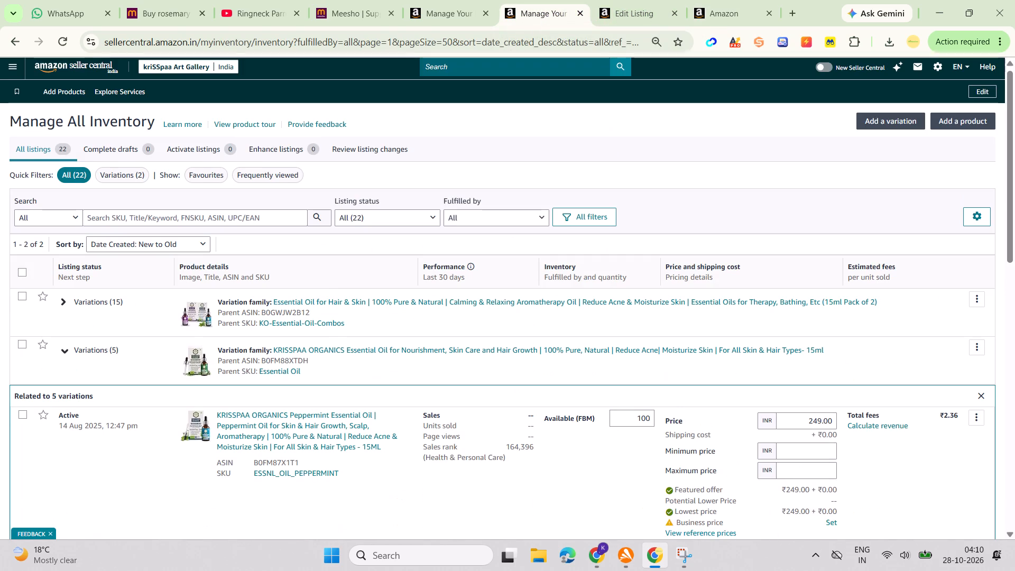
pyautogui.click(61, 304)
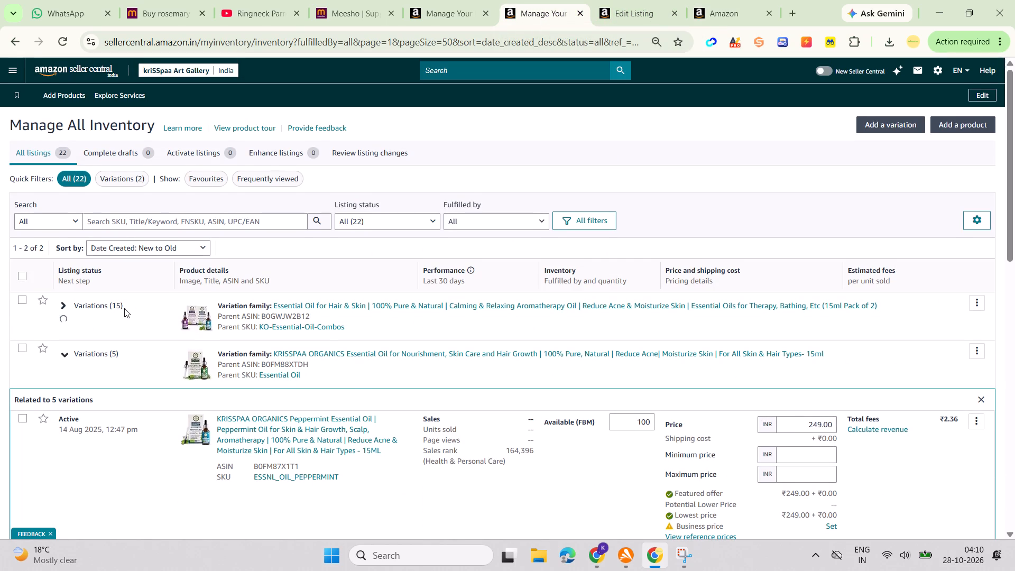
pyautogui.scroll(-4, 130, 308)
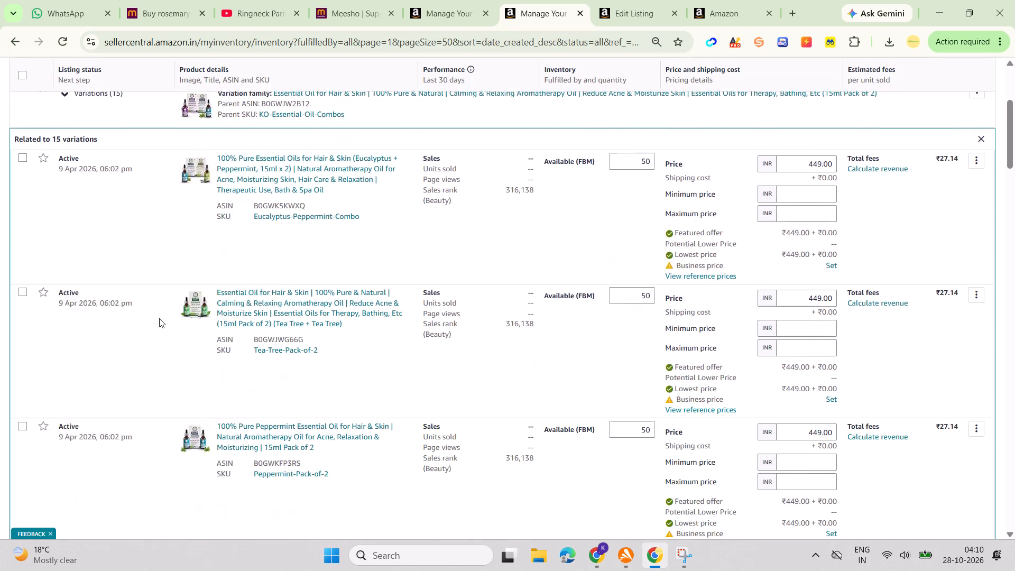
pyautogui.scroll(-2, 196, 291)
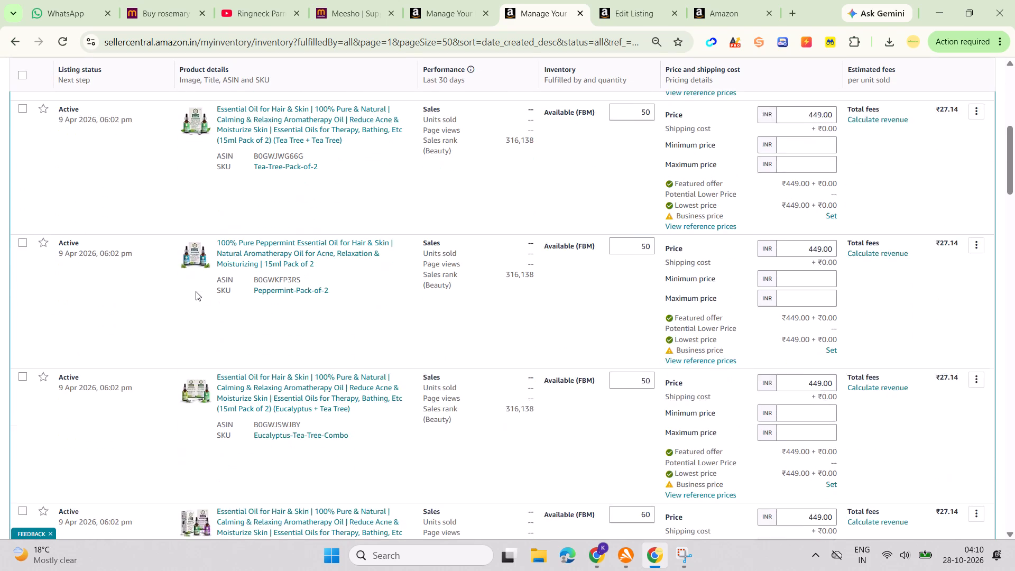
pyautogui.scroll(-6, 196, 291)
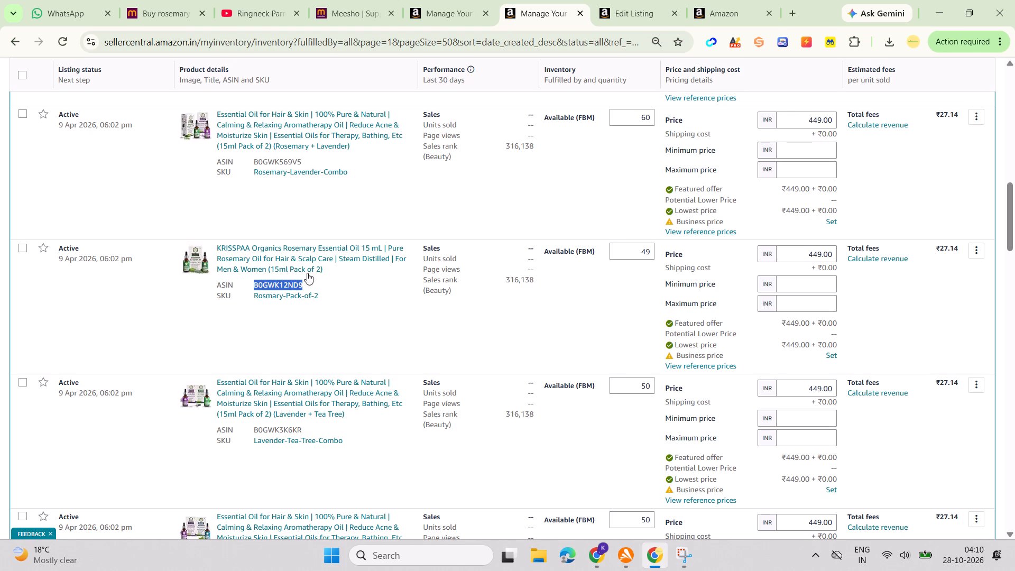
pyautogui.hotkey('ctrl', 'c')
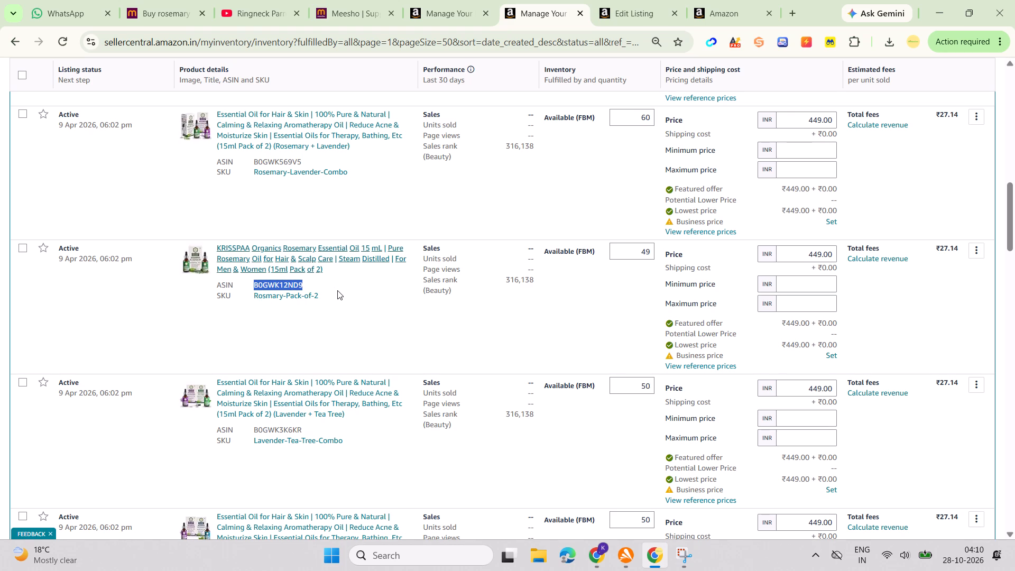
pyautogui.click(698, 13)
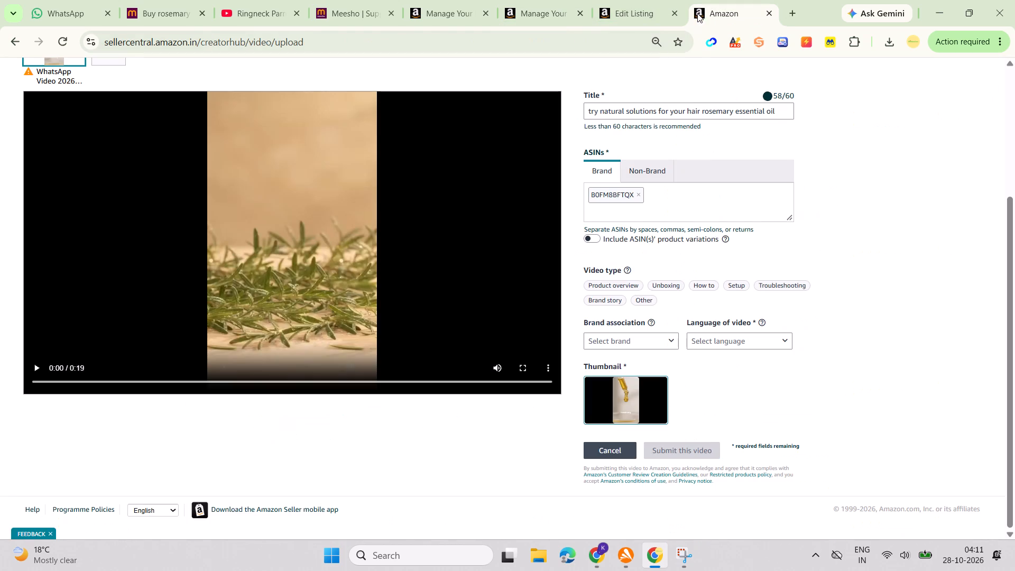
pyautogui.click(668, 193)
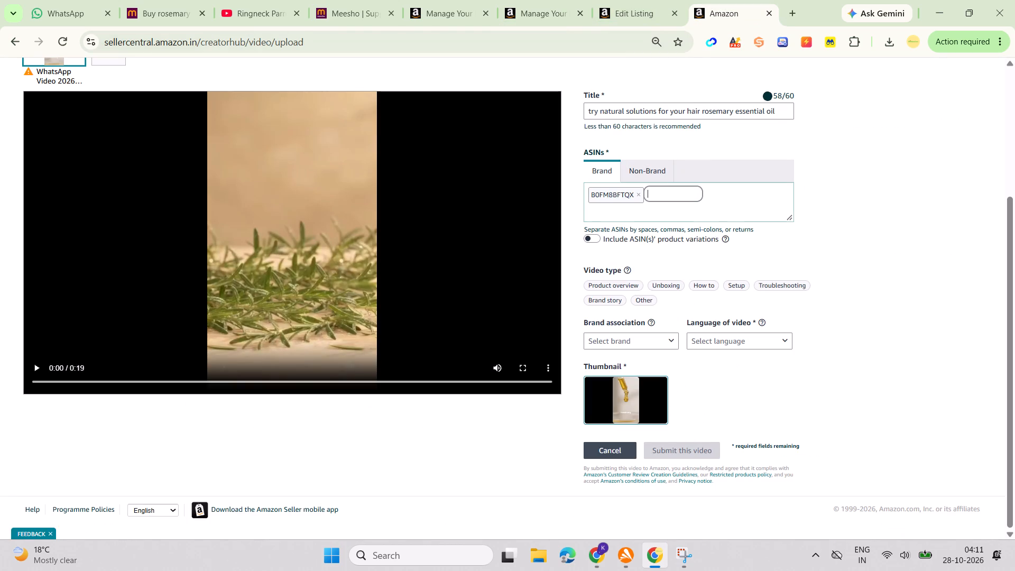
pyautogui.hotkey('ctrl', 'v')
pyautogui.click(871, 260)
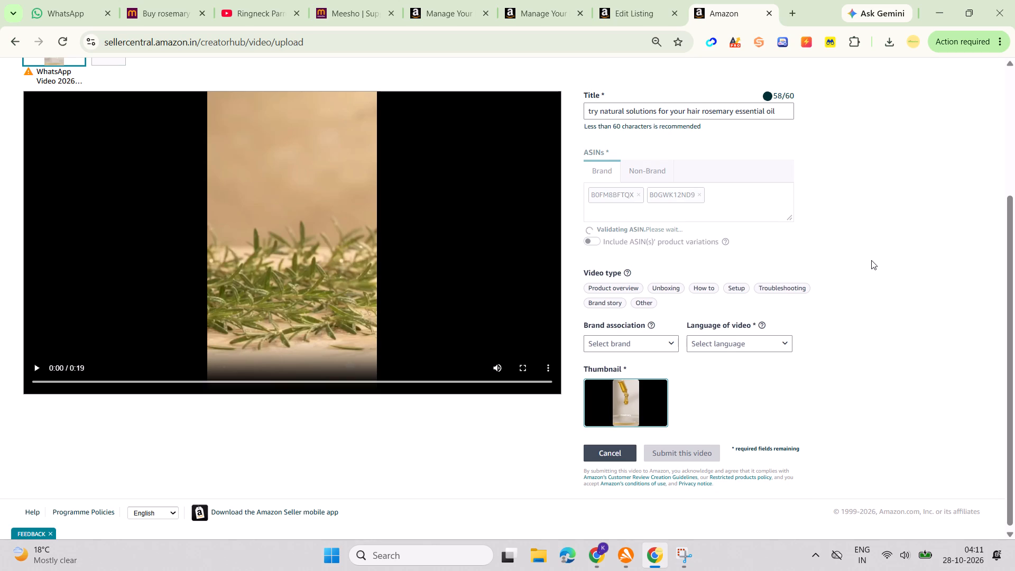
# Set the video type to Product overview.
pyautogui.scroll(-1, 871, 260)
pyautogui.click(624, 284)
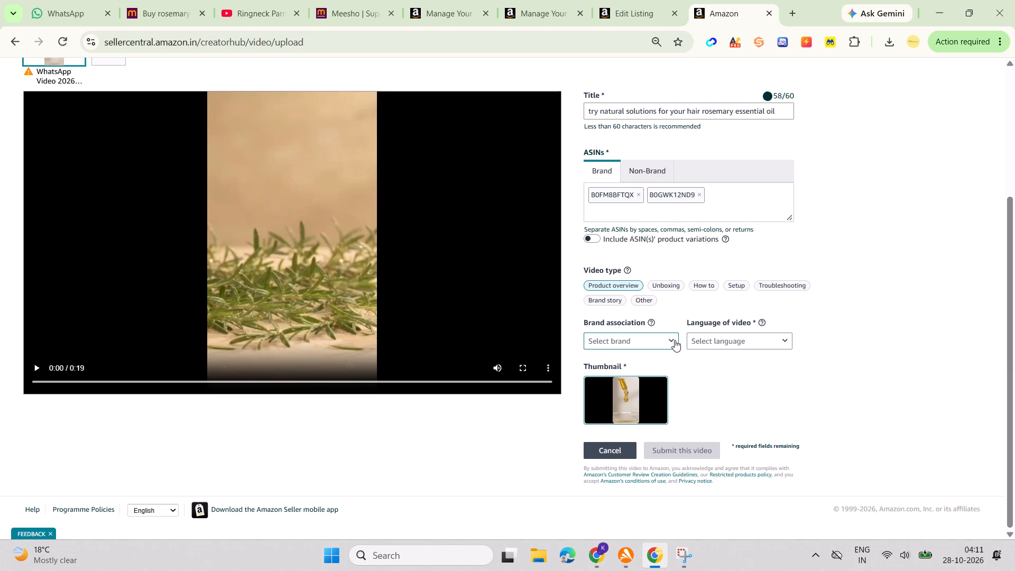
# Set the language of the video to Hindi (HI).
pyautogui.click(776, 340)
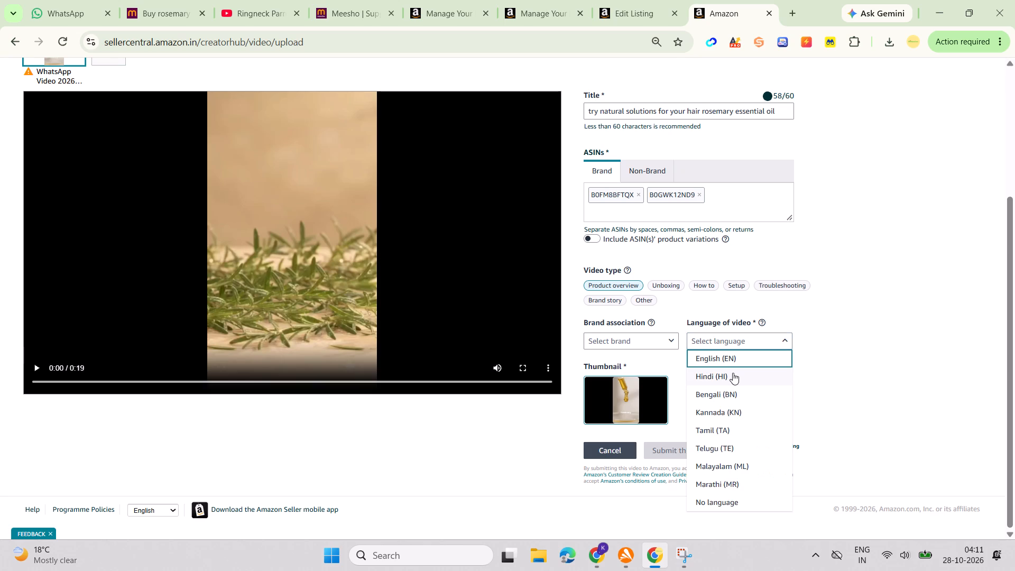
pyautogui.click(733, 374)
# Associate the video with the brand Krisspaa Organics.
pyautogui.click(671, 339)
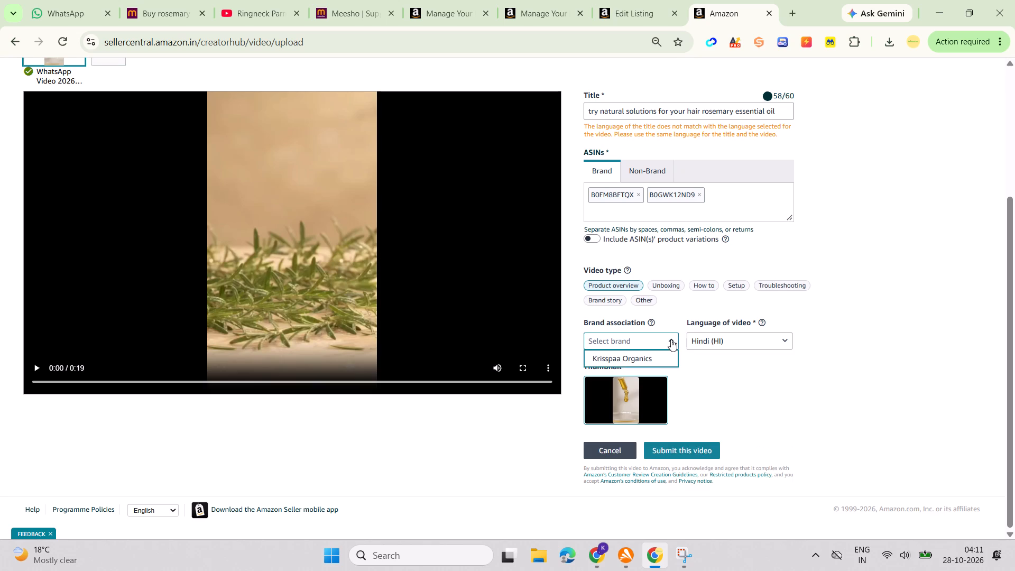
pyautogui.click(653, 356)
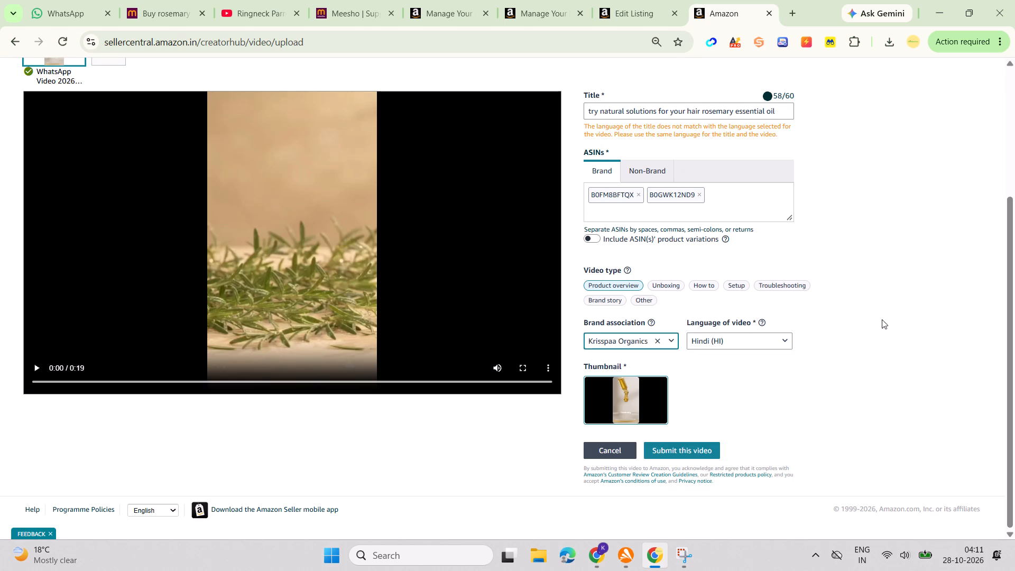
pyautogui.click(888, 300)
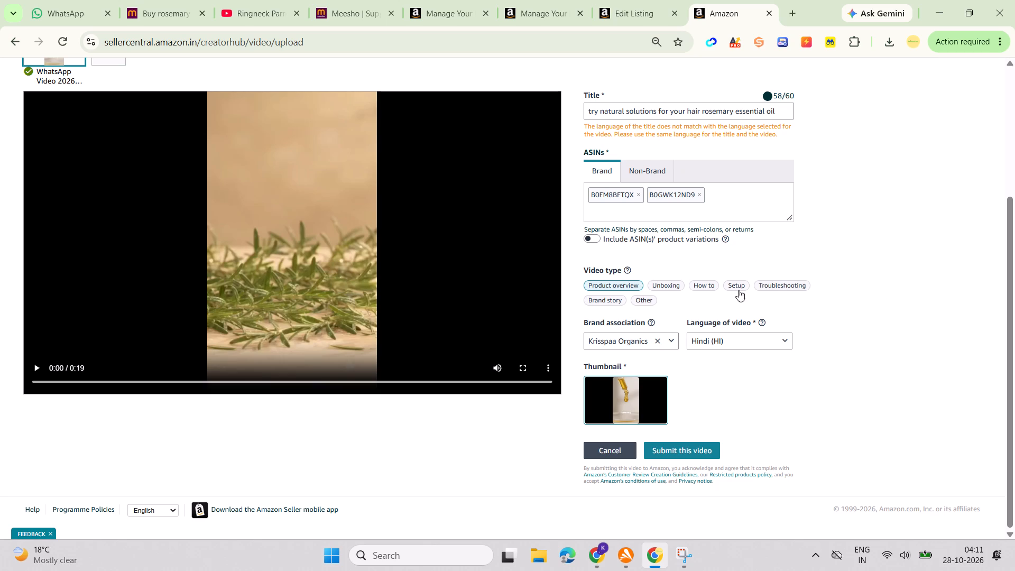
# Play the video preview to check its spoken language and set the language of the video to English (EN).
pyautogui.click(783, 338)
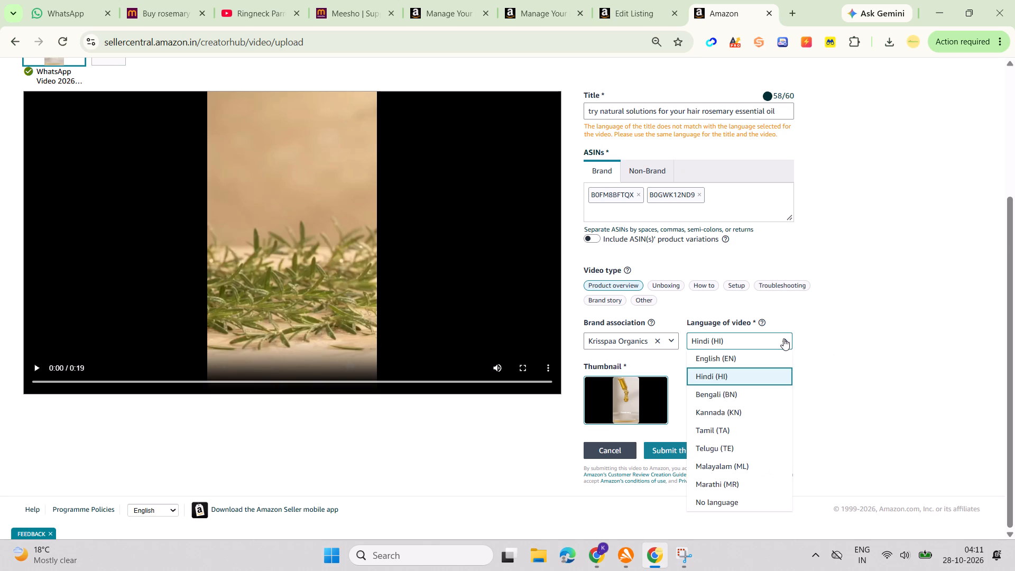
pyautogui.scroll(-2, 772, 421)
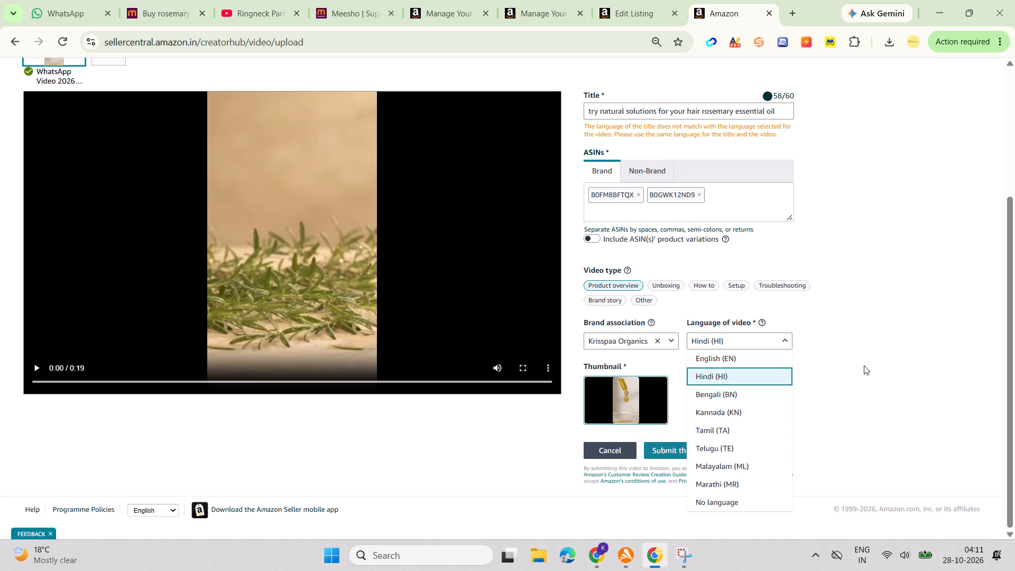
pyautogui.click(864, 365)
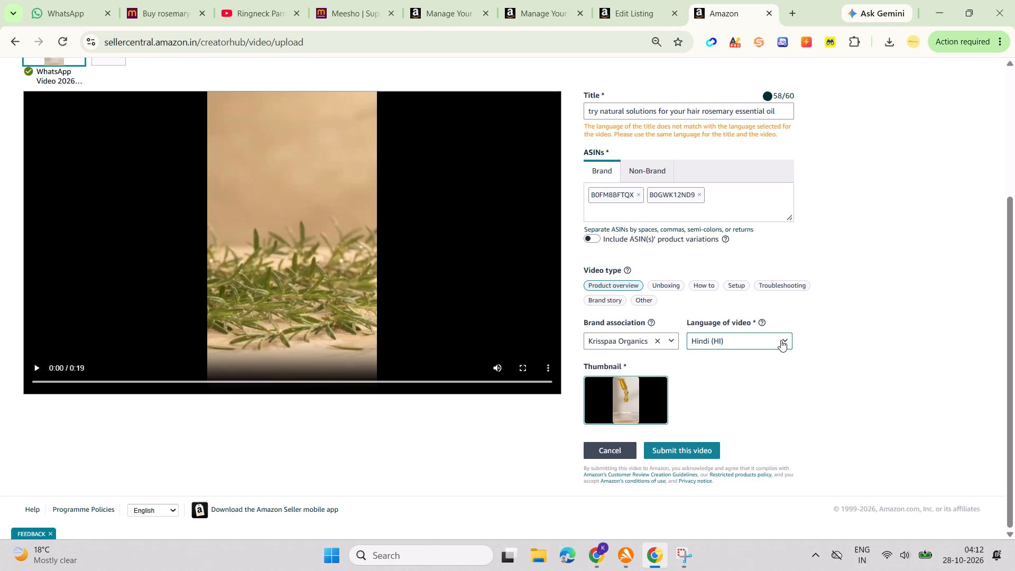
pyautogui.click(38, 366)
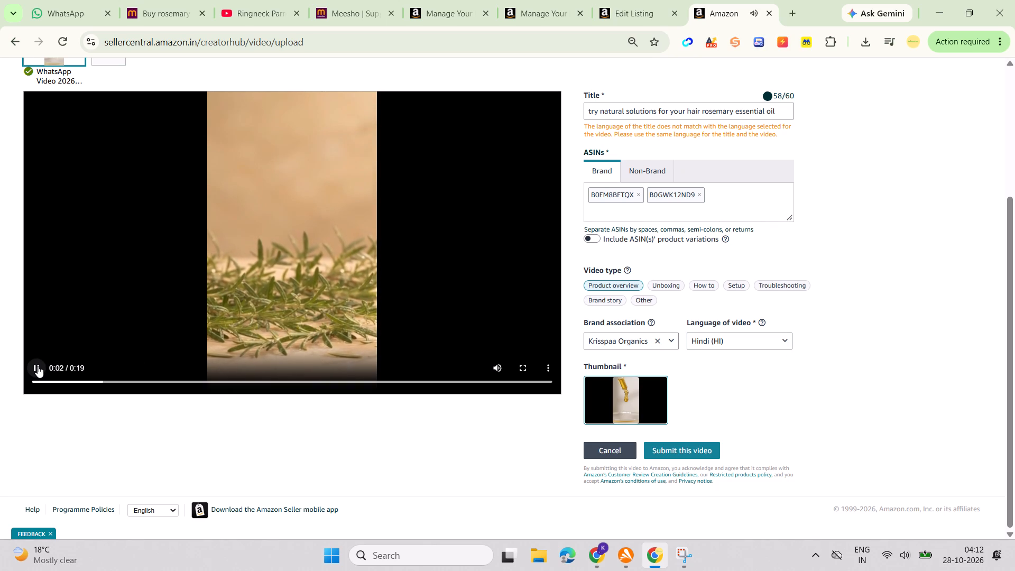
pyautogui.click(786, 336)
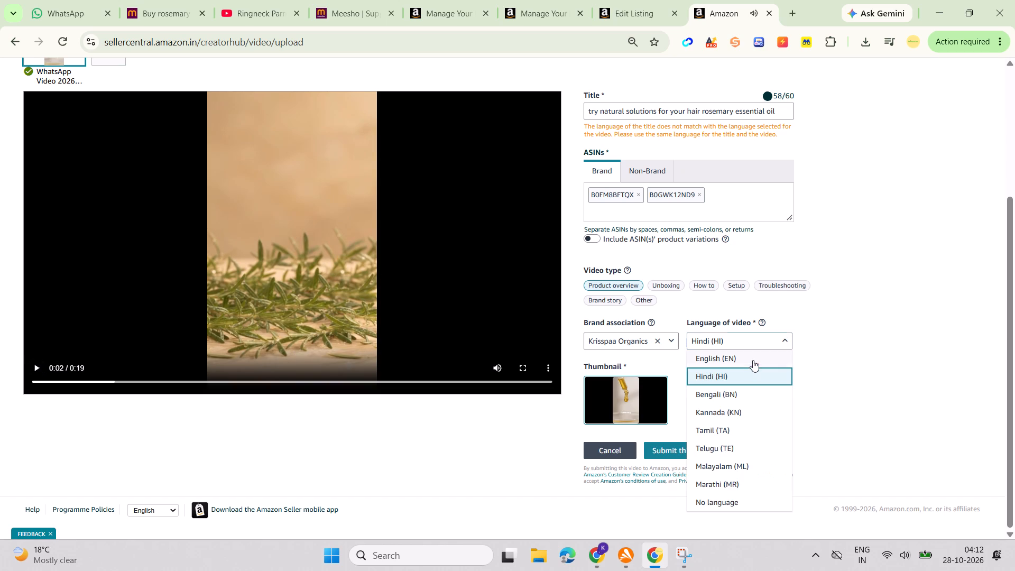
pyautogui.click(748, 358)
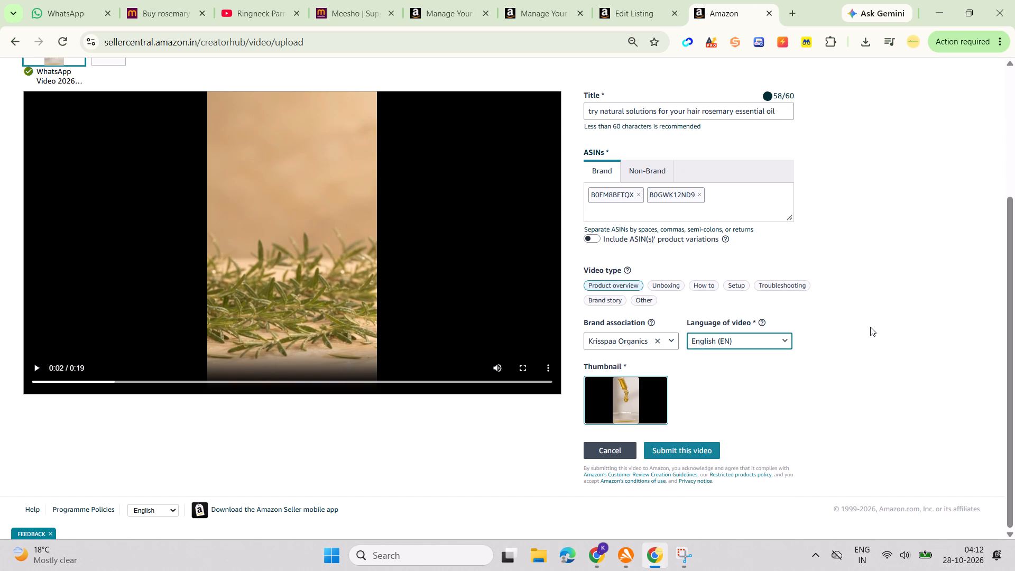
# Submit the completed rosemary essential oil video.
pyautogui.click(685, 452)
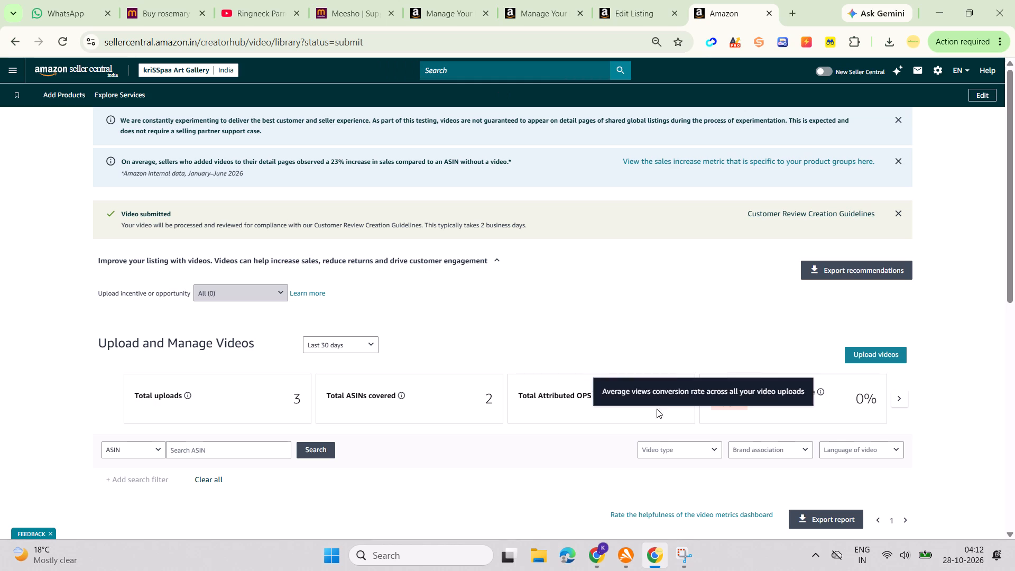
# View the public page of the rosemary and peppermint video uploaded on 2026-10-14, including its linked product, and return to the video library.
pyautogui.scroll(-3, 563, 432)
pyautogui.scroll(-5, 520, 403)
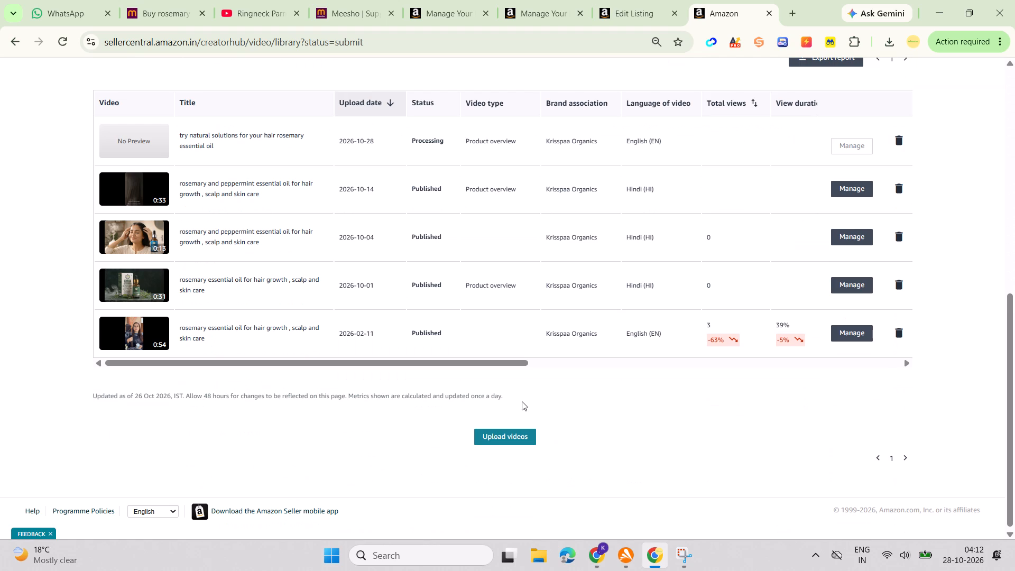
pyautogui.click(262, 190)
pyautogui.click(121, 190)
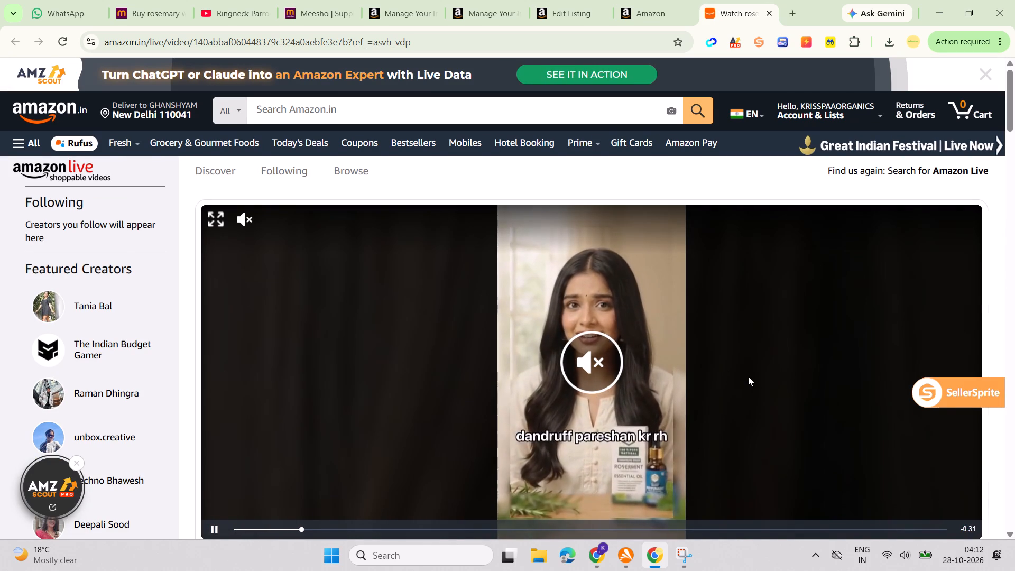
pyautogui.scroll(-3, 748, 376)
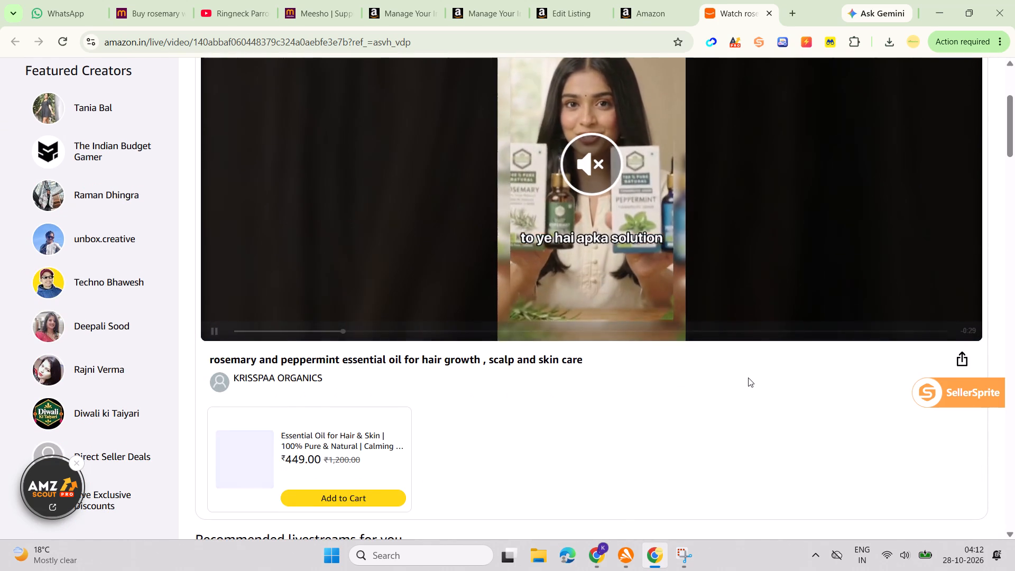
pyautogui.scroll(-3, 748, 377)
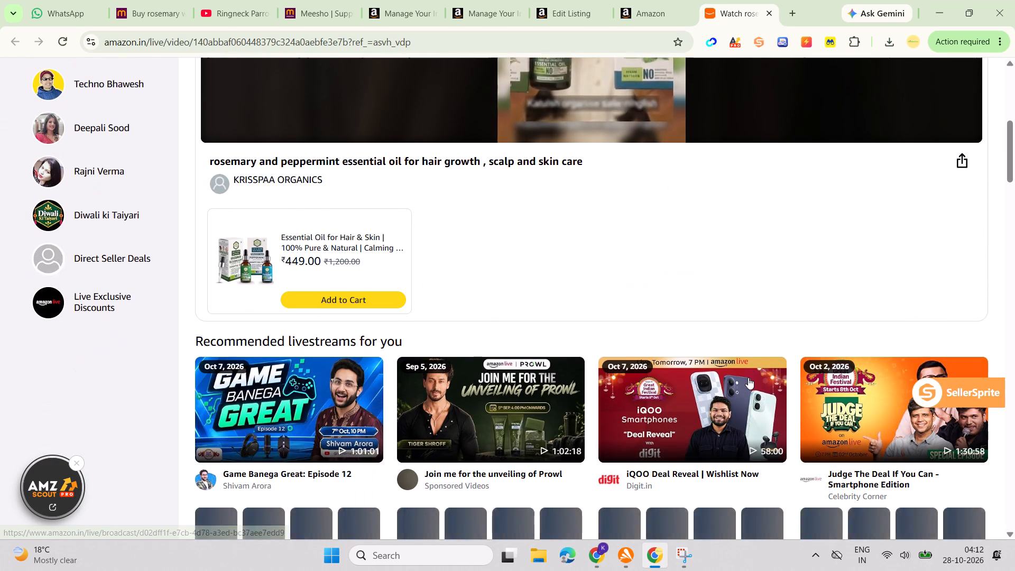
pyautogui.scroll(-3, 692, 294)
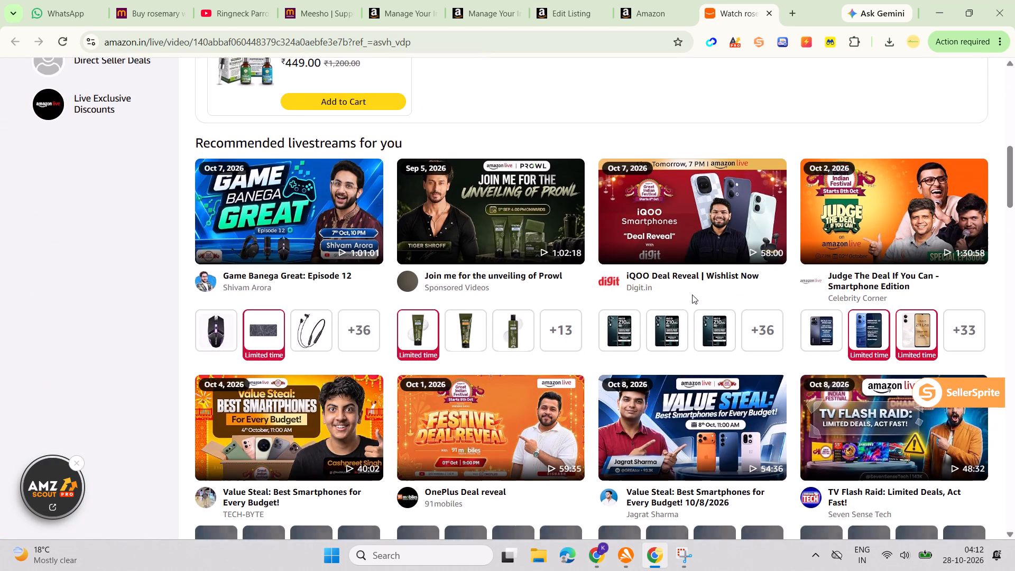
pyautogui.scroll(13, 692, 294)
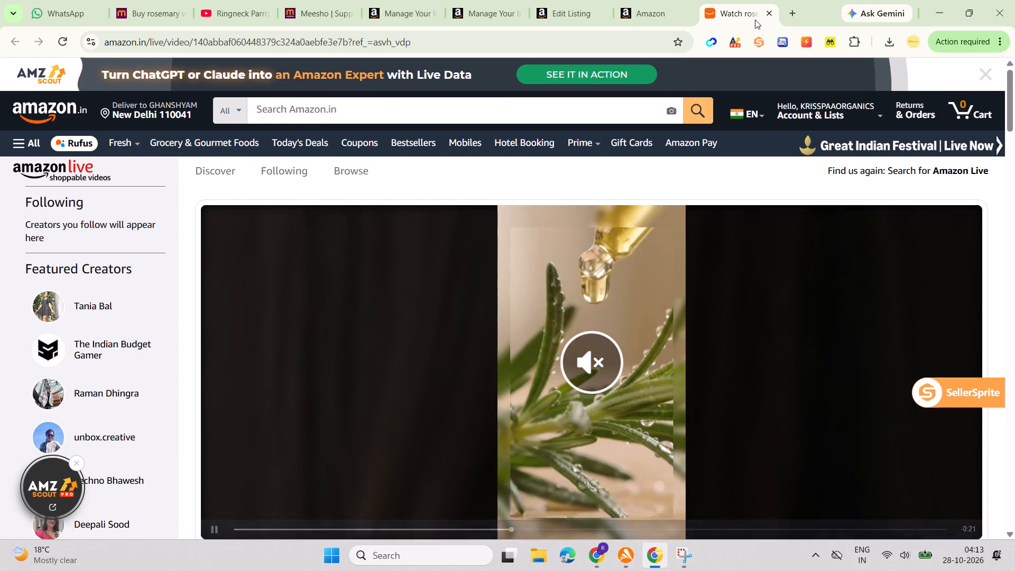
pyautogui.click(771, 14)
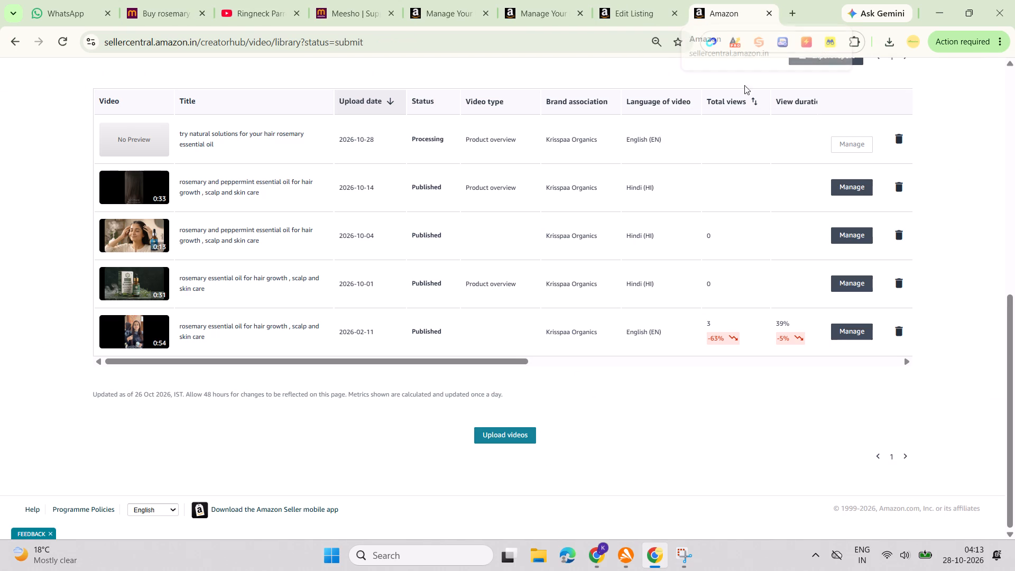
# Check the ASINs linked to the library videos and open the 2026-10-14 rosemary and peppermint video for editing.
pyautogui.moveTo(522, 360); pyautogui.dragTo(771, 362)
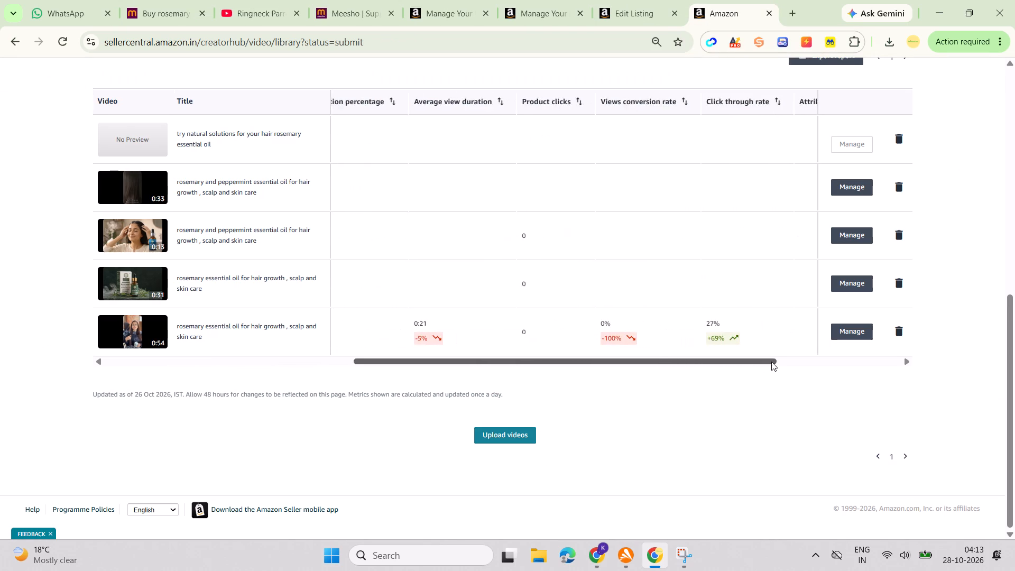
pyautogui.moveTo(771, 362); pyautogui.dragTo(875, 363)
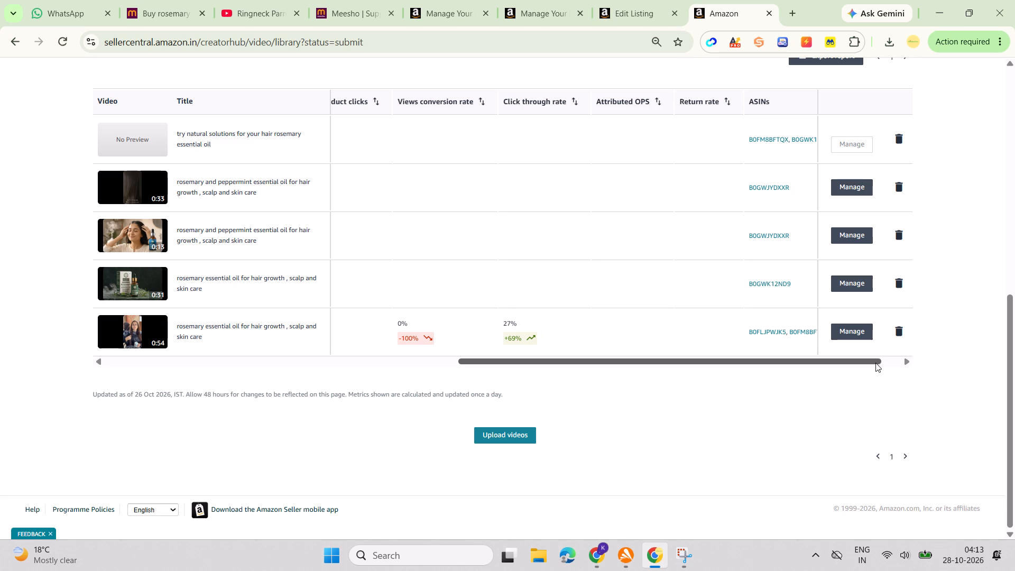
pyautogui.moveTo(875, 363); pyautogui.dragTo(941, 355)
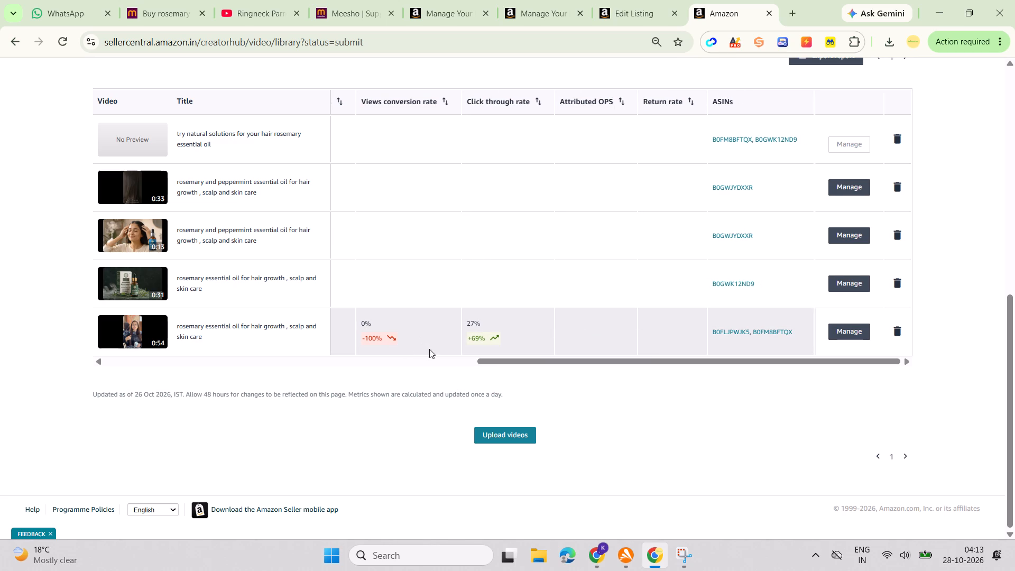
pyautogui.click(846, 186)
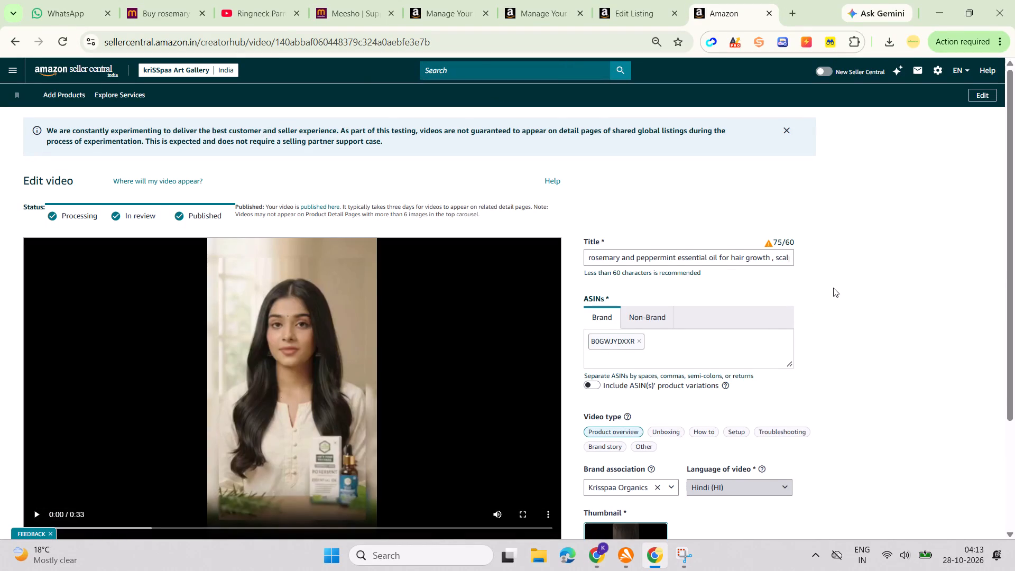
# Shorten the video's title to "rosemary and peppermint essential oil for hair growth", removing the comma and the ending "scalp and skin care".
pyautogui.scroll(-2, 842, 281)
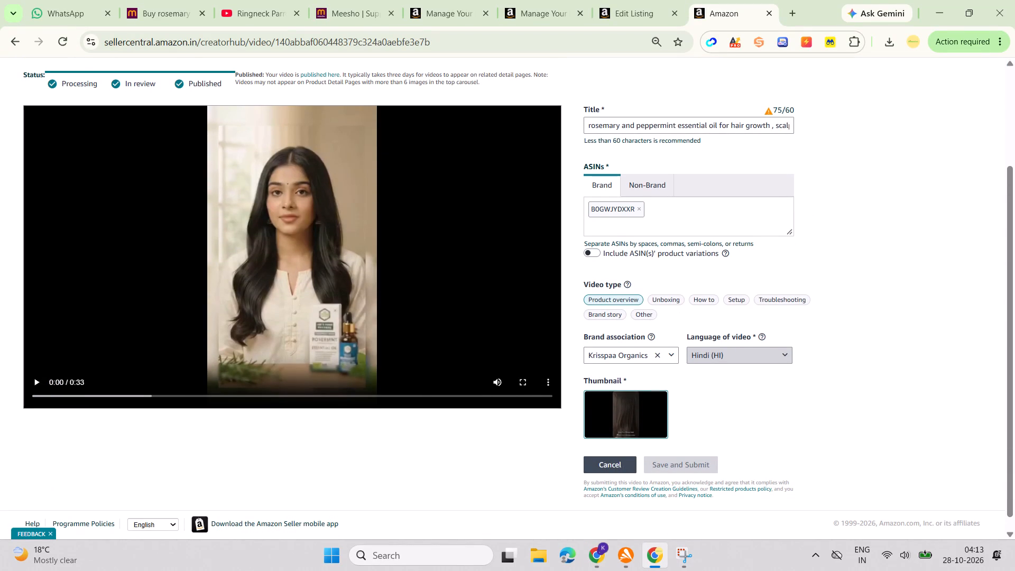
pyautogui.click(777, 126)
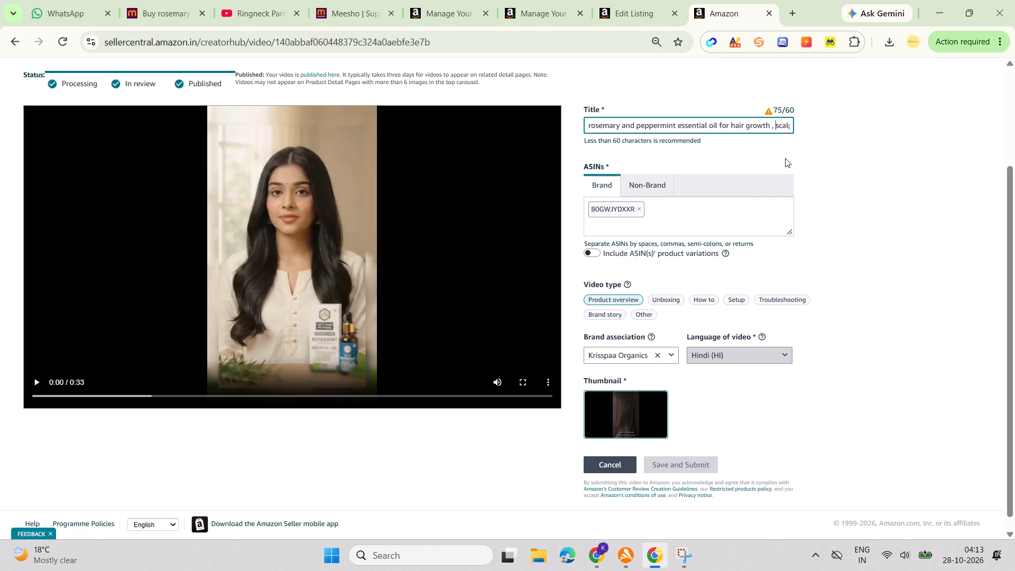
pyautogui.press('BackSpace')
pyautogui.press('BackSpace')
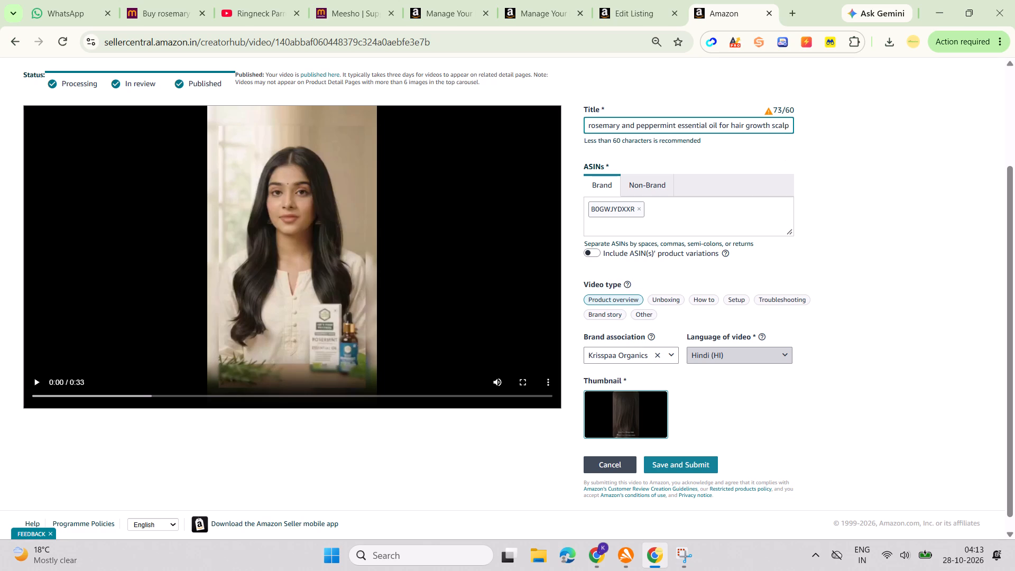
pyautogui.press('Right')
pyautogui.press('Right')
pyautogui.press('Right')
pyautogui.press('Right')
pyautogui.press('Right')
pyautogui.press('Right')
pyautogui.press('Right')
pyautogui.press('Right')
pyautogui.press('Right')
pyautogui.press('Right')
pyautogui.press('Right')
pyautogui.press('Right')
pyautogui.press('Right')
pyautogui.press('Right')
pyautogui.press('Right')
pyautogui.press('Right')
pyautogui.press('Right')
pyautogui.press('Right')
pyautogui.press('Right')
pyautogui.press('Right')
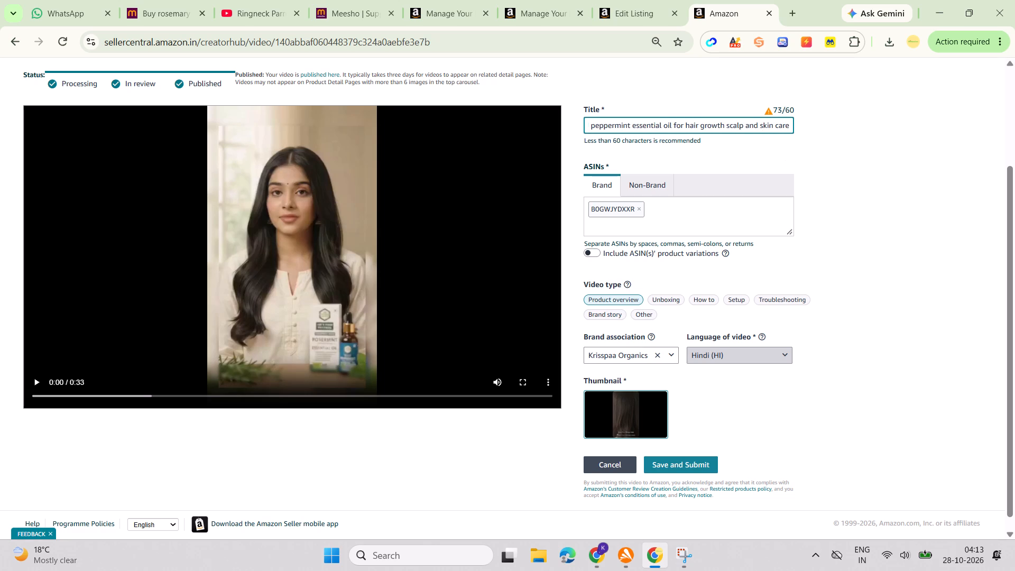
pyautogui.press('Left')
pyautogui.press('Left')
pyautogui.press('Left')
pyautogui.press('Left')
pyautogui.press('Left')
pyautogui.press('Left')
pyautogui.press('Left')
pyautogui.press('Left')
pyautogui.press('Left')
pyautogui.press('Left')
pyautogui.press('Left')
pyautogui.press('Left')
pyautogui.press('Left')
pyautogui.press('Left')
pyautogui.press('Left')
pyautogui.press('Left')
pyautogui.press('Left')
pyautogui.press('Left')
pyautogui.press('Left')
pyautogui.press('Left')
pyautogui.press('Left')
pyautogui.press('Left')
pyautogui.press('Left')
pyautogui.press('Left')
pyautogui.press('Left')
pyautogui.press('Left')
pyautogui.press('Left')
pyautogui.press('Left')
pyautogui.press('Left')
pyautogui.press('Left')
pyautogui.press('Left')
pyautogui.press('Left')
pyautogui.press('Left')
pyautogui.press('Left')
pyautogui.press('Left')
pyautogui.press('Left')
pyautogui.press('Left')
pyautogui.press('Left')
pyautogui.press('Left')
pyautogui.press('Left')
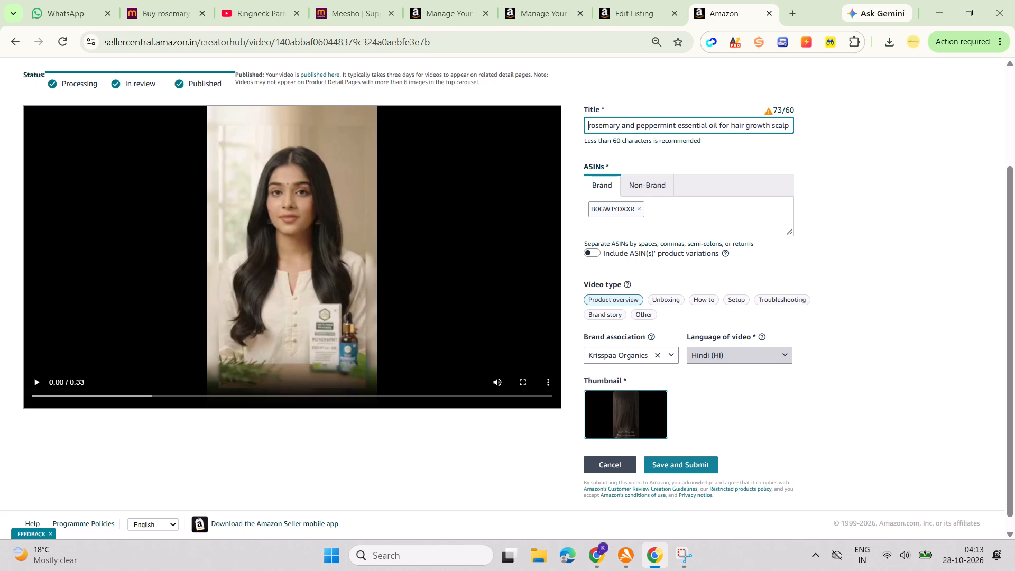
pyautogui.press('Right')
pyautogui.press('Right')
pyautogui.press('Right')
pyautogui.press('Right')
pyautogui.press('Right')
pyautogui.press('Right')
pyautogui.press('Right')
pyautogui.press('Right')
pyautogui.press('Right')
pyautogui.press('Right')
pyautogui.press('Right')
pyautogui.press('Right')
pyautogui.press('Right')
pyautogui.press('Right')
pyautogui.press('Right')
pyautogui.press('Right')
pyautogui.press('Right')
pyautogui.press('Right')
pyautogui.press('Right')
pyautogui.press('Right')
pyautogui.press('Right')
pyautogui.press('Right')
pyautogui.press('Right')
pyautogui.press('Right')
pyautogui.press('Right')
pyautogui.press('Right')
pyautogui.press('Right')
pyautogui.press('Right')
pyautogui.press('Right')
pyautogui.press('Right')
pyautogui.press('Right')
pyautogui.press('Right')
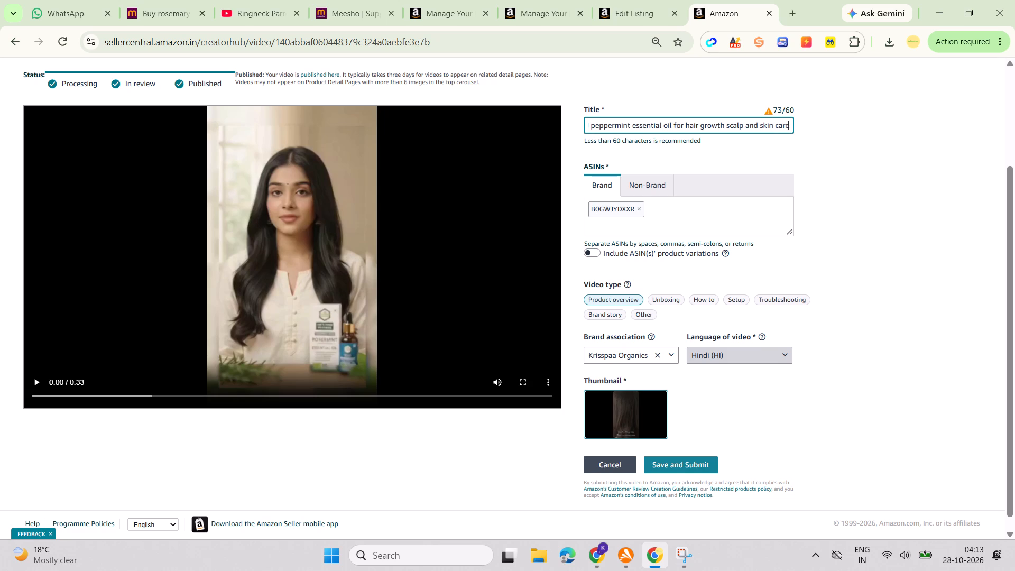
pyautogui.press('BackSpace')
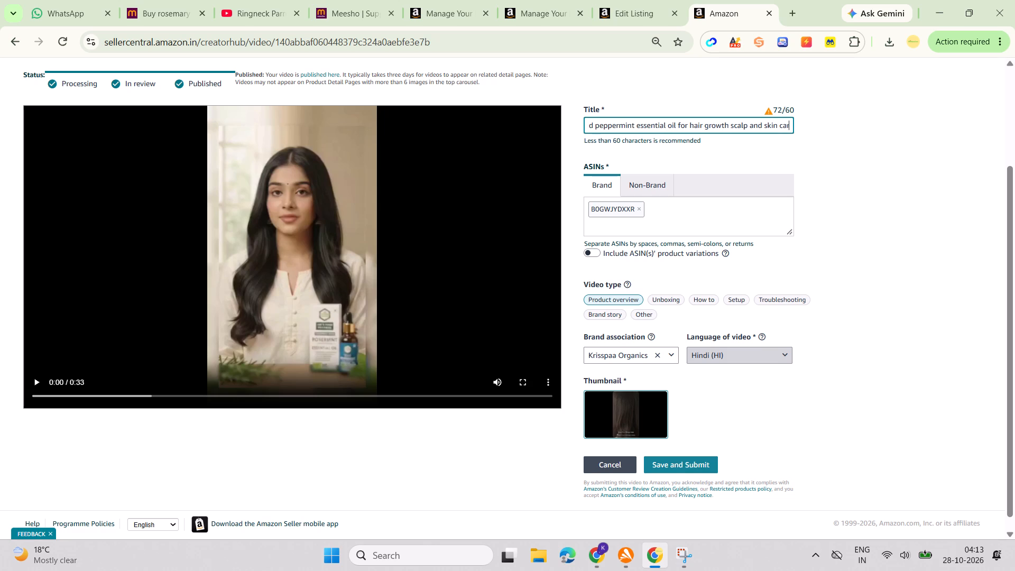
pyautogui.press('BackSpace')
pyautogui.press('BackSpace')
pyautogui.press('BackSpace')
pyautogui.press('BackSpace')
pyautogui.press('BackSpace')
pyautogui.press('BackSpace')
pyautogui.press('BackSpace')
pyautogui.press('BackSpace')
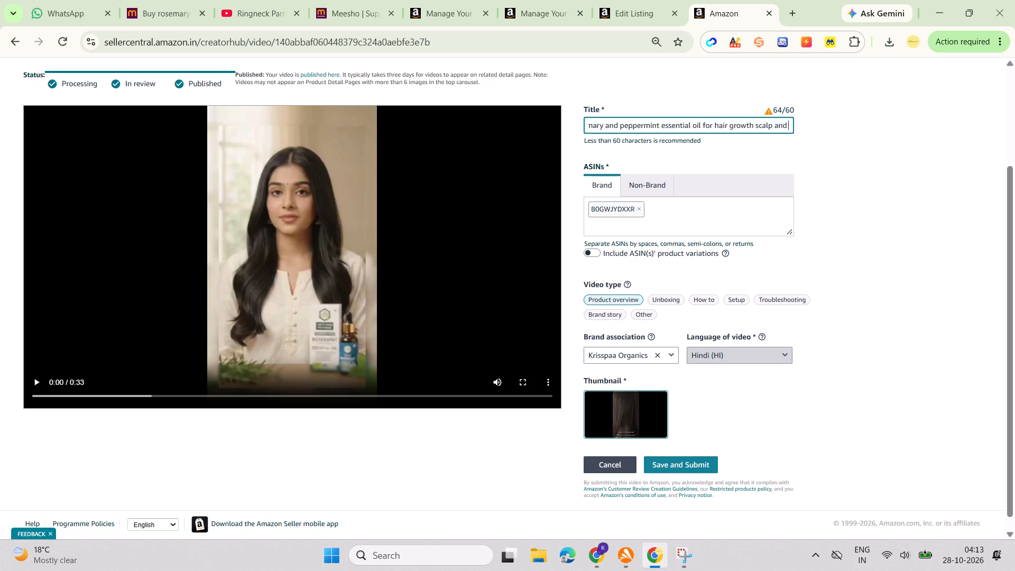
pyautogui.press('BackSpace')
pyautogui.press('BackSpace')
pyautogui.press('BackSpace')
pyautogui.press('BackSpace')
pyautogui.press('BackSpace')
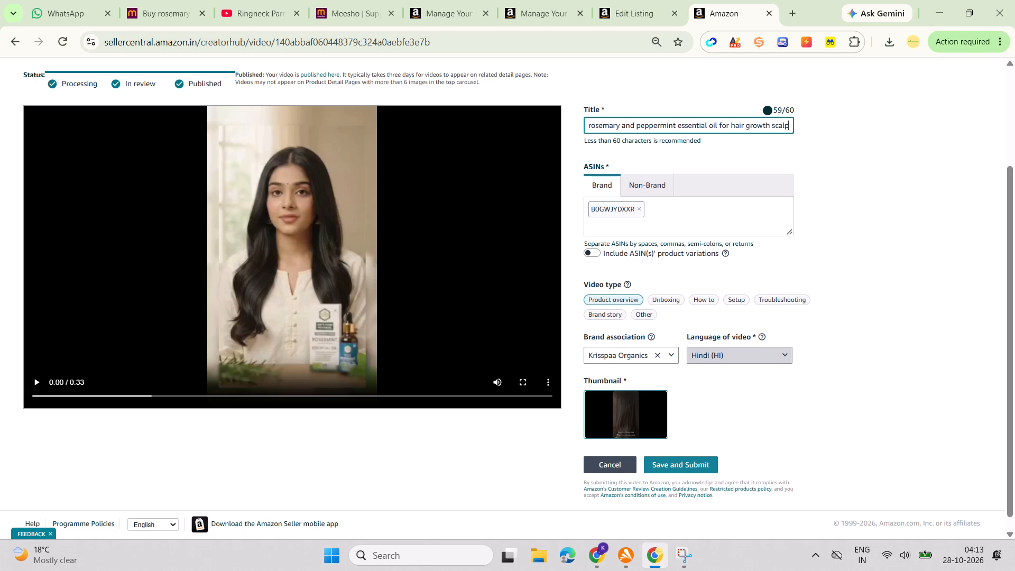
pyautogui.press('BackSpace')
pyautogui.press('BackSpace')
pyautogui.press('BackSpace')
pyautogui.press('BackSpace')
pyautogui.press('BackSpace')
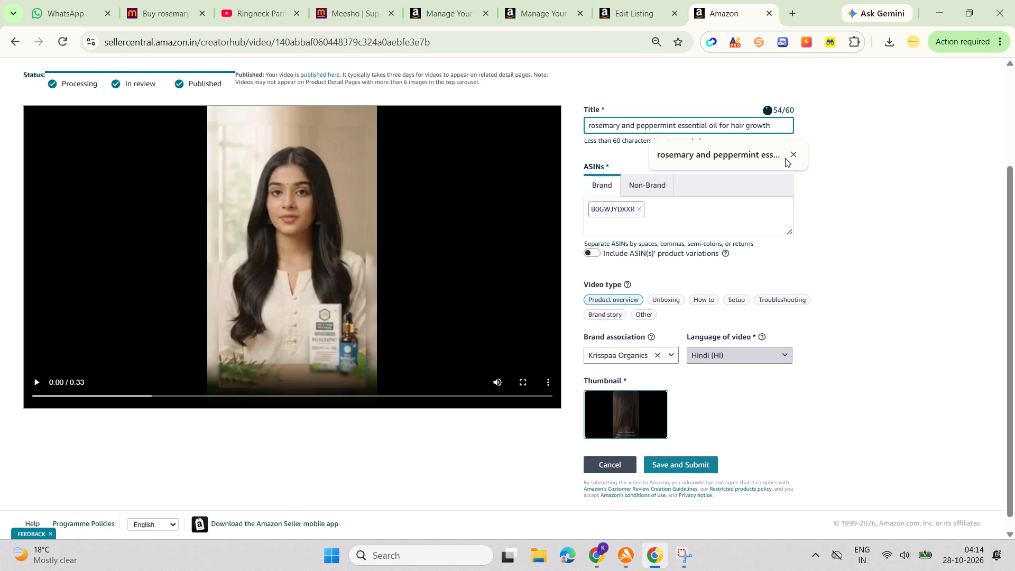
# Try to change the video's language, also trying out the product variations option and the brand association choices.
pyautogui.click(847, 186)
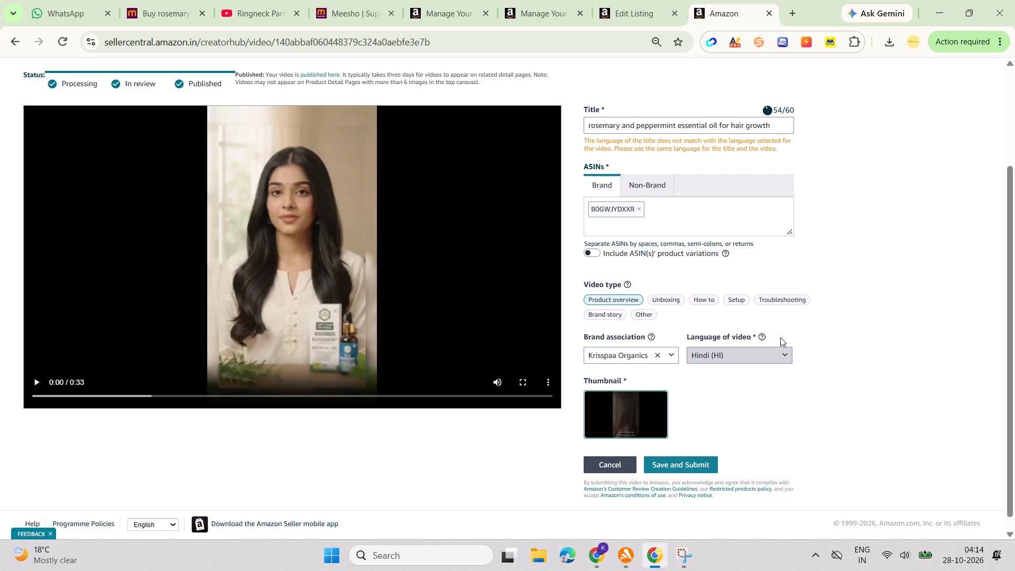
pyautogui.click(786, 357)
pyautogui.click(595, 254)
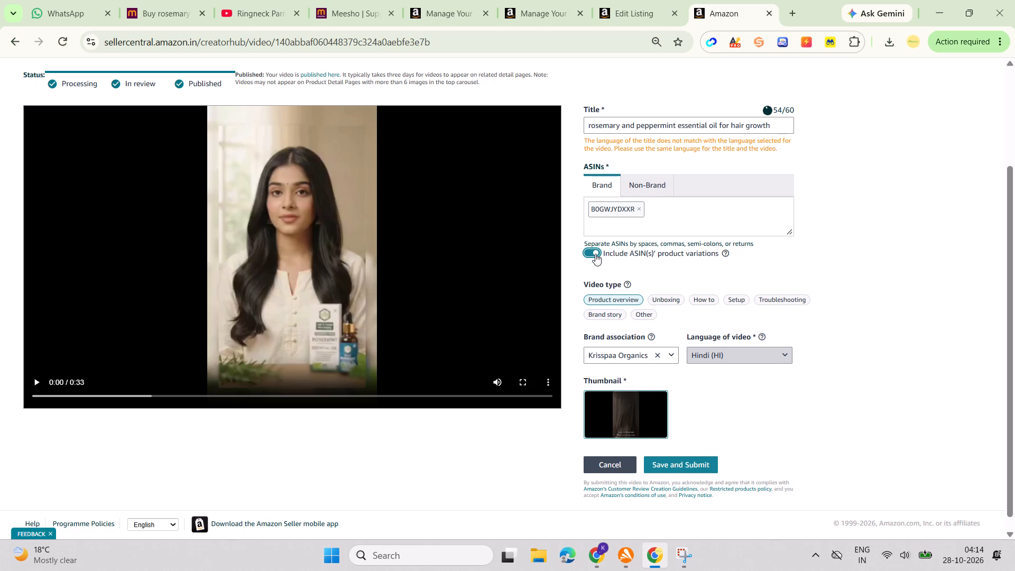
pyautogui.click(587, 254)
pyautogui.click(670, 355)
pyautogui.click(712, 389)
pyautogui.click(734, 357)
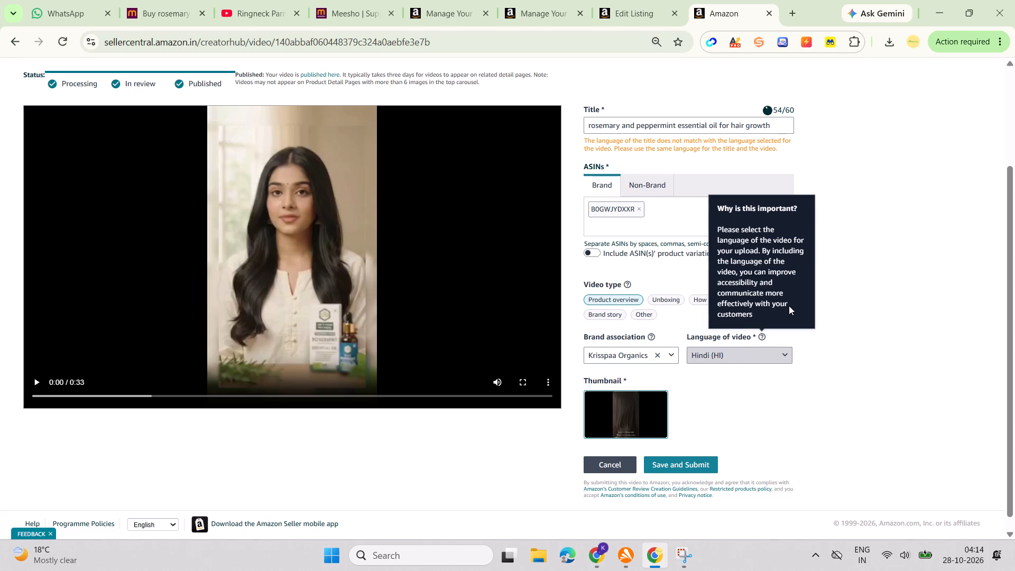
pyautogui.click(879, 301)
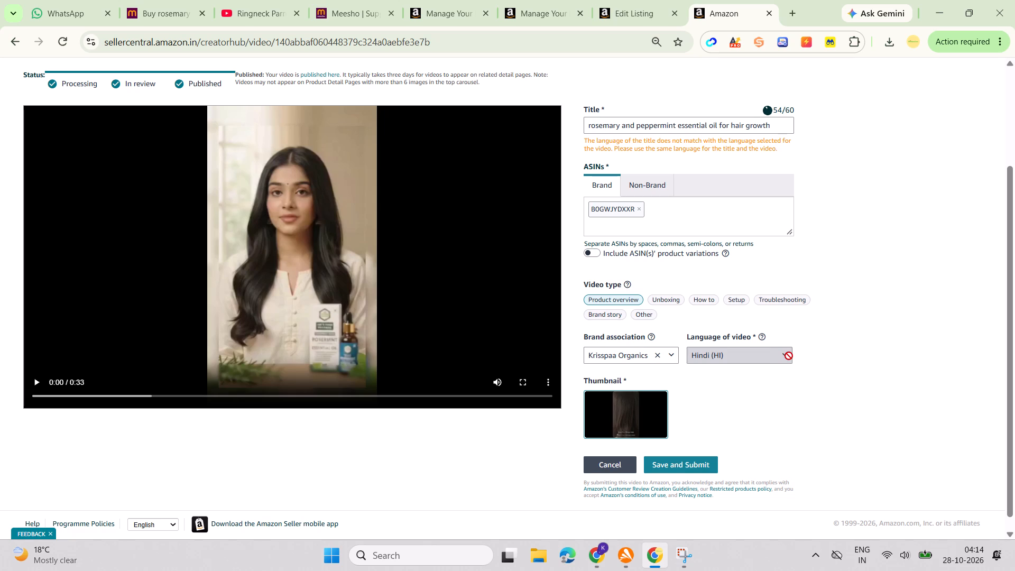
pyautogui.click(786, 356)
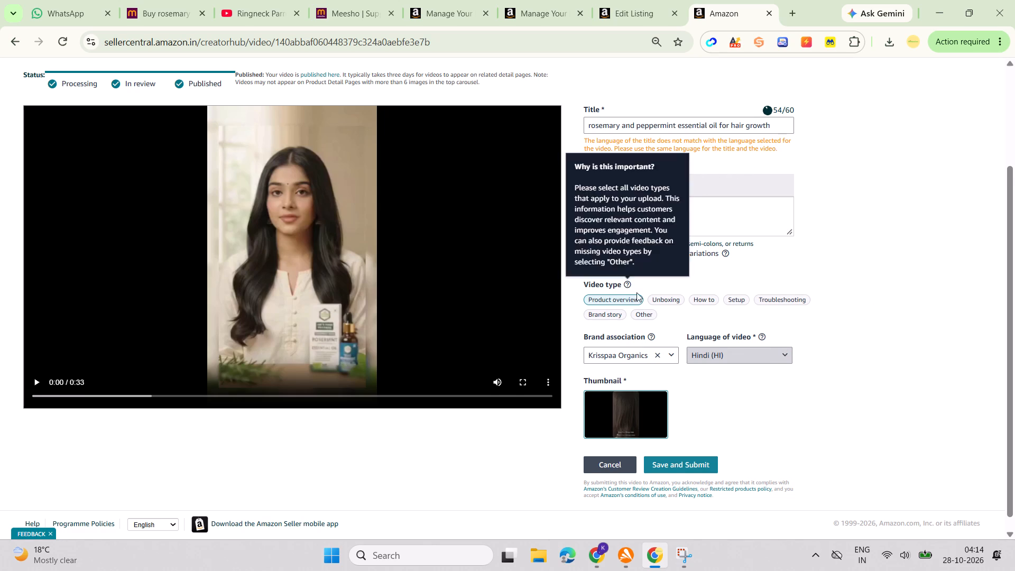
# Add the video types Unboxing, How to, Setup, Troubleshooting and Brand story to Product overview, leaving Other unselected.
pyautogui.scroll(-1, 650, 296)
pyautogui.click(664, 285)
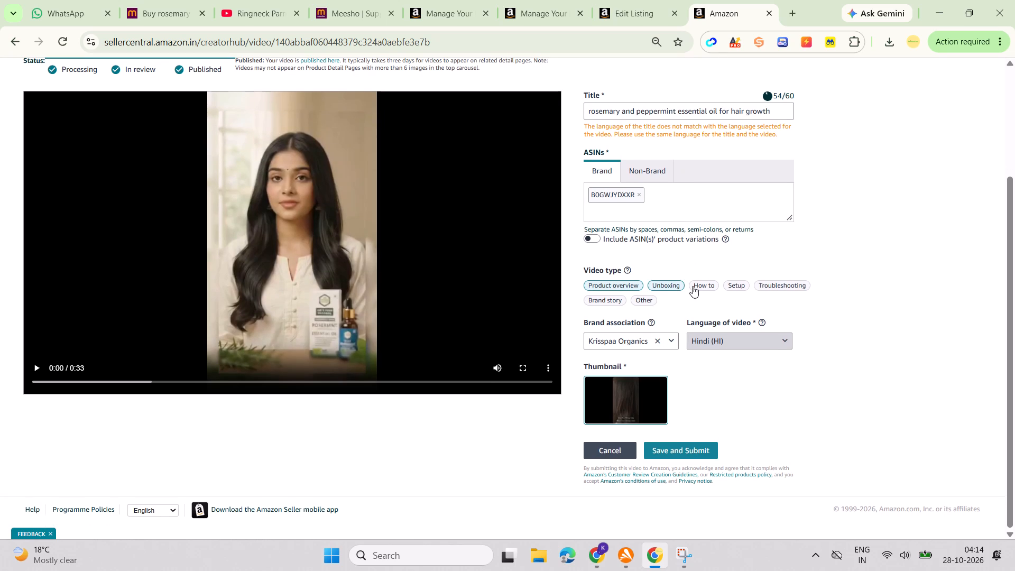
pyautogui.click(696, 286)
pyautogui.click(727, 287)
pyautogui.click(765, 289)
pyautogui.click(647, 299)
pyautogui.click(612, 301)
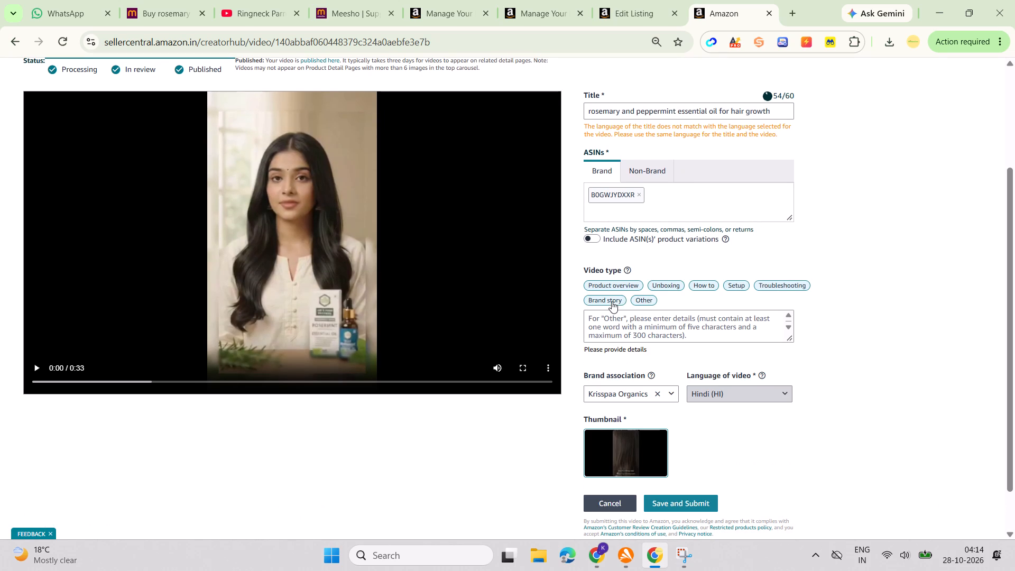
pyautogui.click(639, 299)
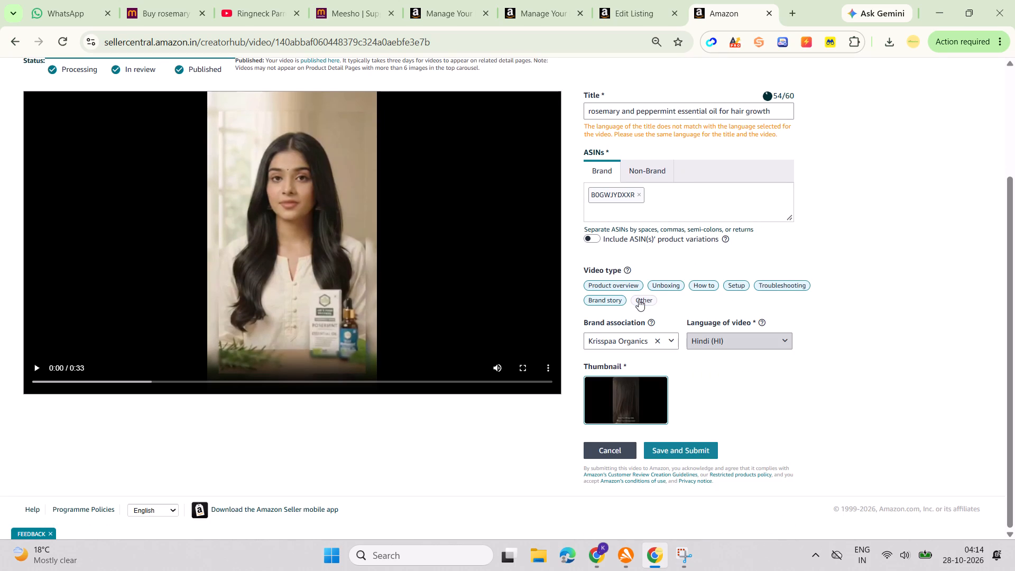
pyautogui.click(606, 302)
pyautogui.click(634, 299)
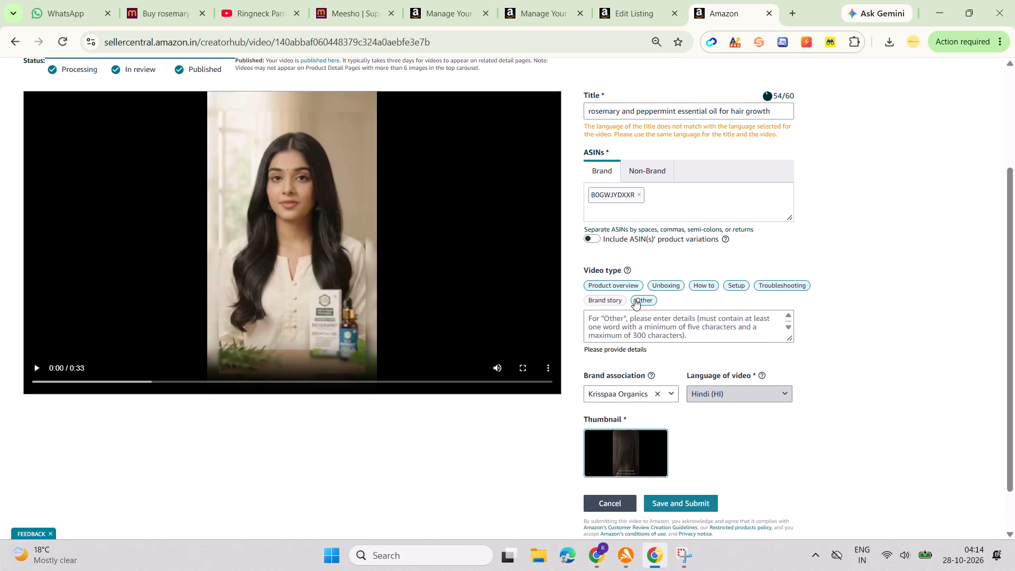
pyautogui.click(603, 300)
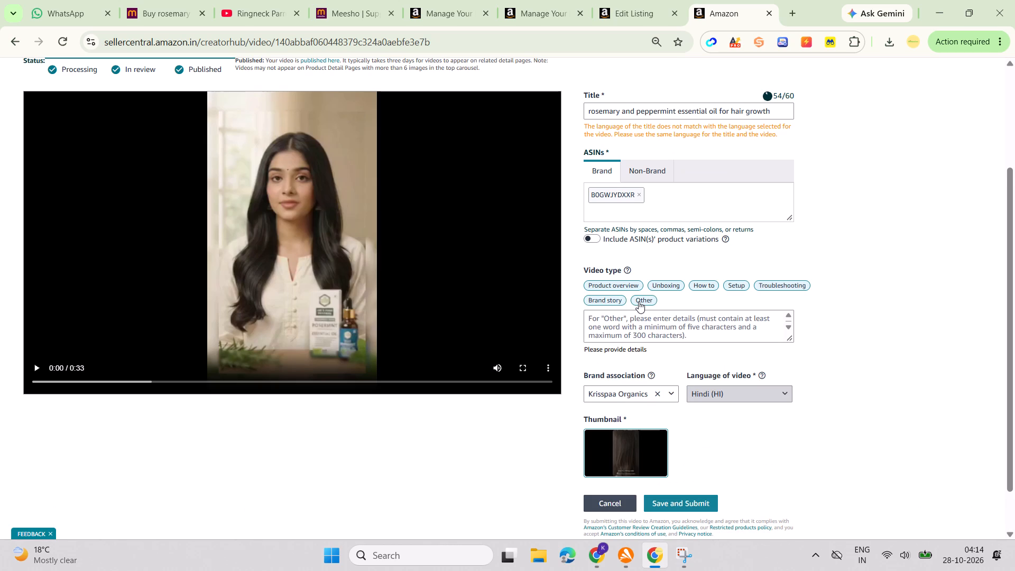
pyautogui.click(639, 301)
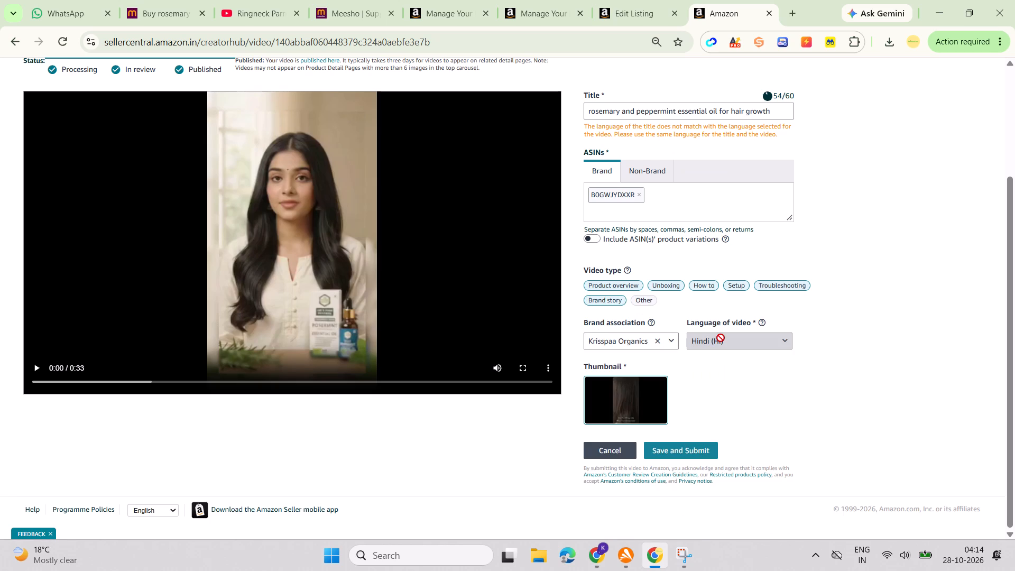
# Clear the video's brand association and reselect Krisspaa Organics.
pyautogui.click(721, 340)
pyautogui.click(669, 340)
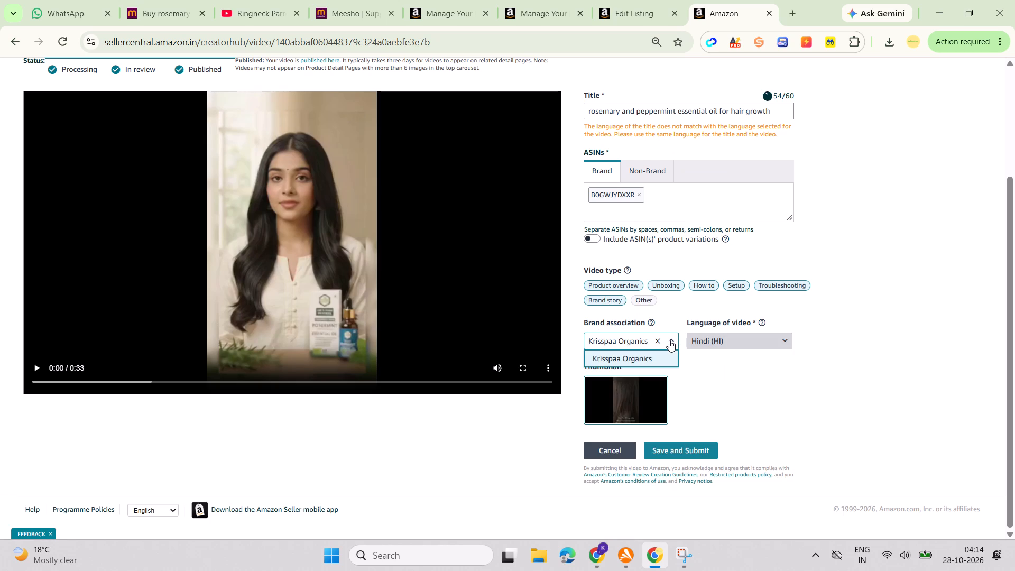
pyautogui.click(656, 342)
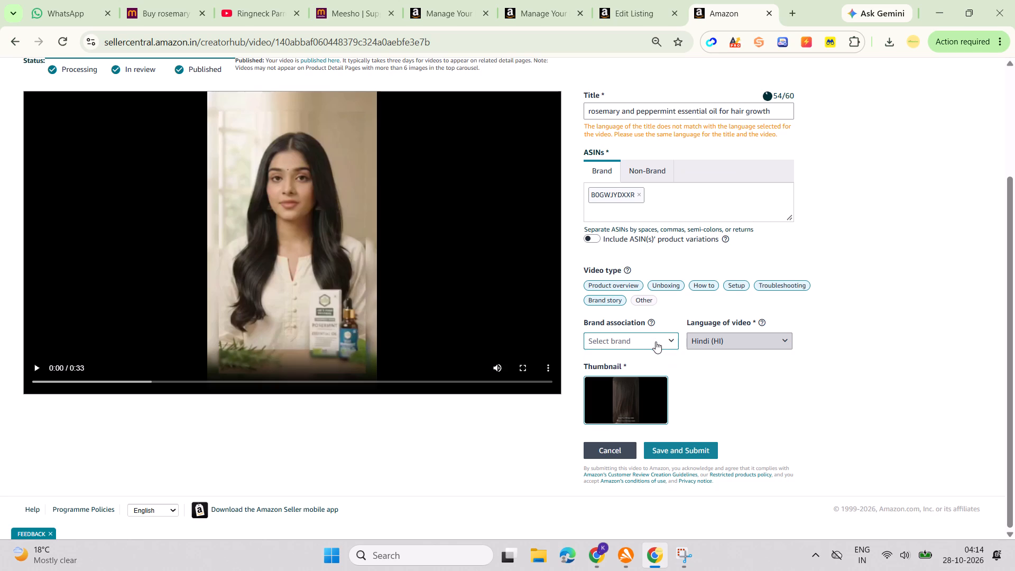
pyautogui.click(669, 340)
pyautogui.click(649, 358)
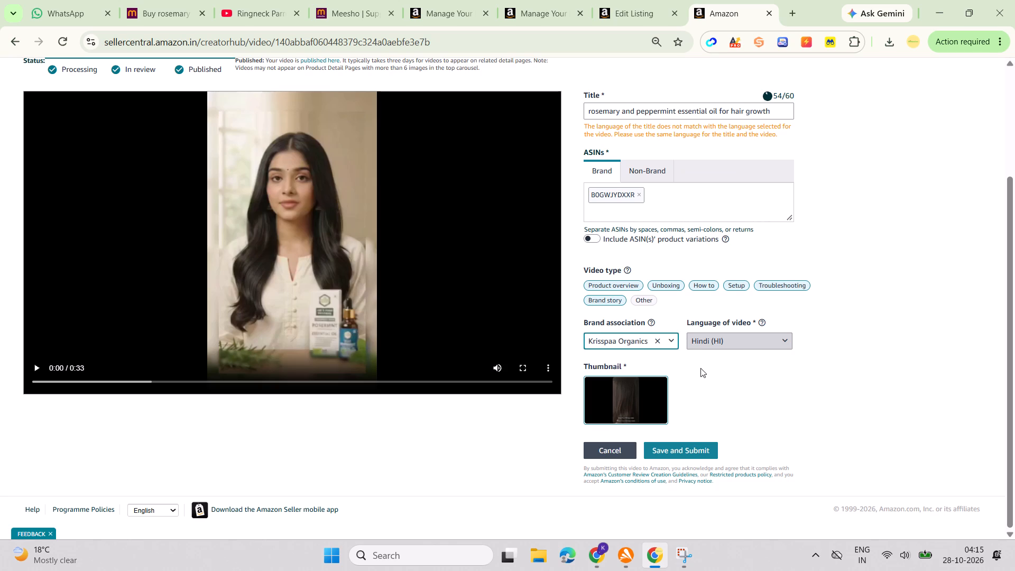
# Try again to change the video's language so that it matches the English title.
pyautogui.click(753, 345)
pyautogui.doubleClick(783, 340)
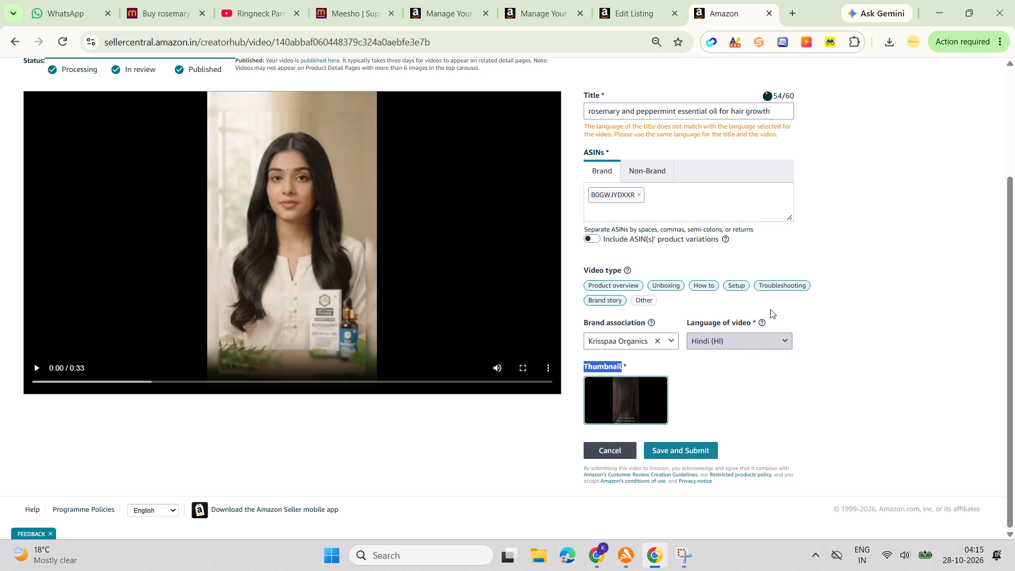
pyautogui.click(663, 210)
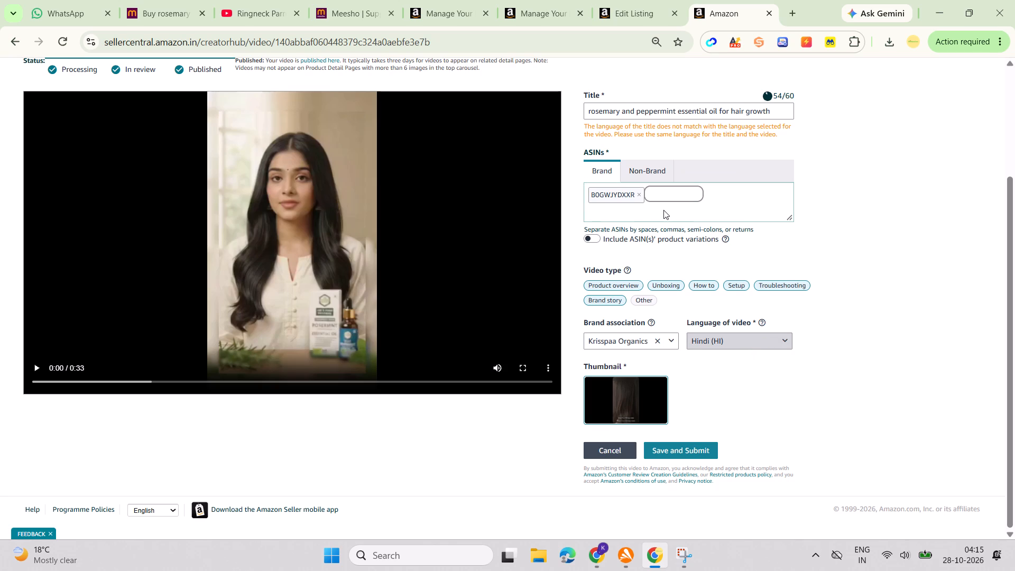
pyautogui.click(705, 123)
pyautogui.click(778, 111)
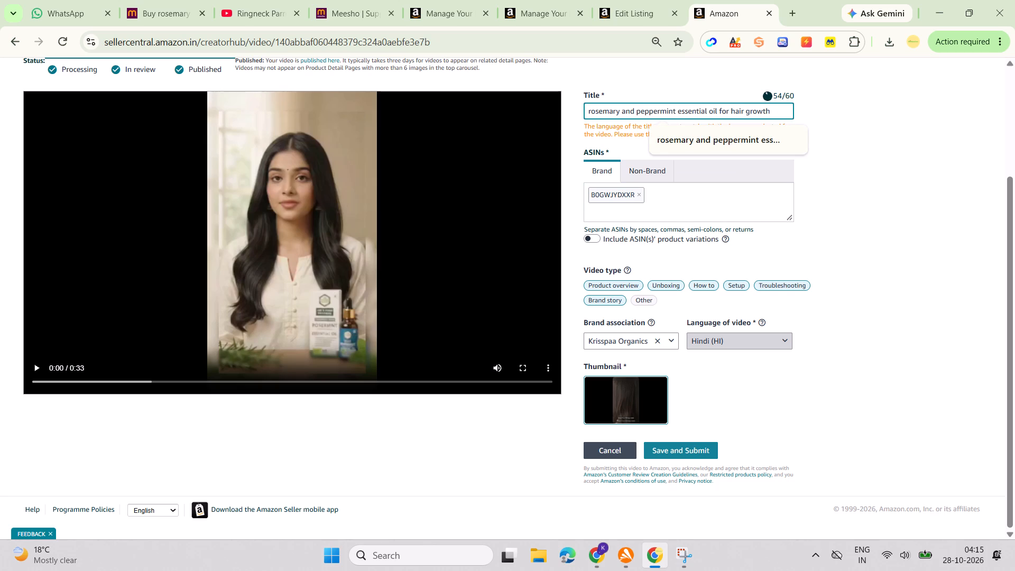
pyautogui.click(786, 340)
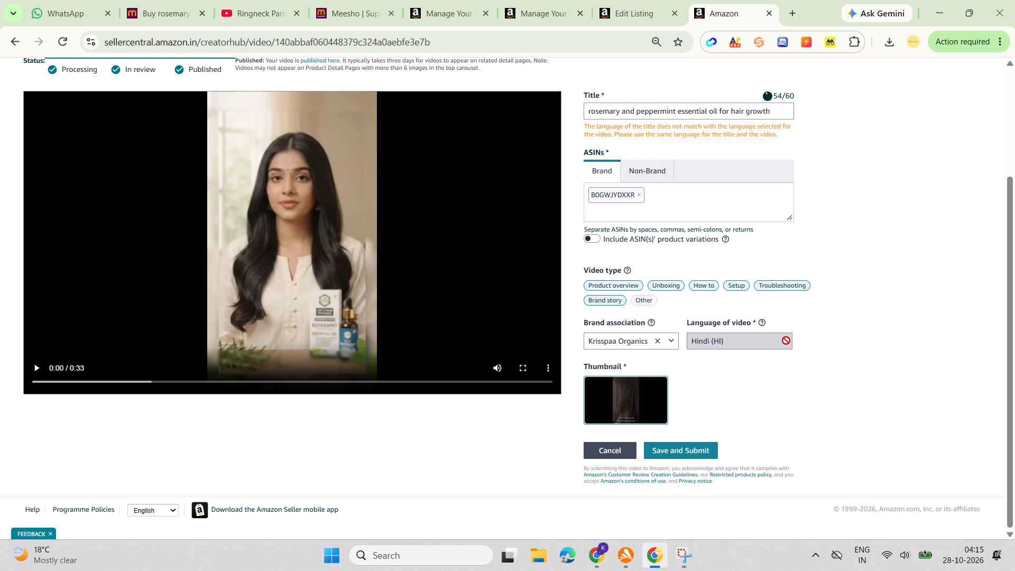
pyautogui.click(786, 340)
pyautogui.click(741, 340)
# Play the start of the video, and save and submit its updated details.
pyautogui.click(285, 305)
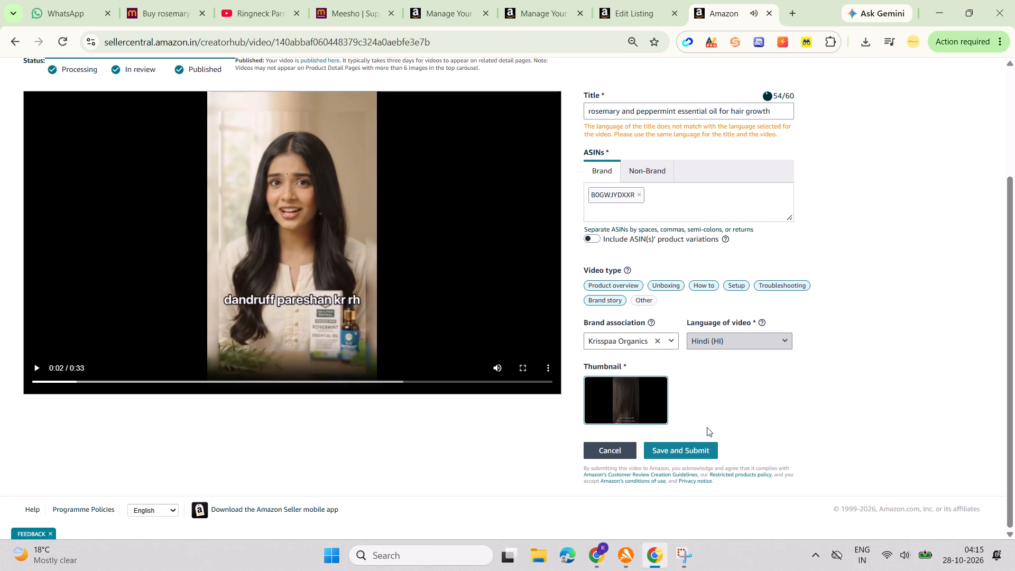
pyautogui.click(677, 449)
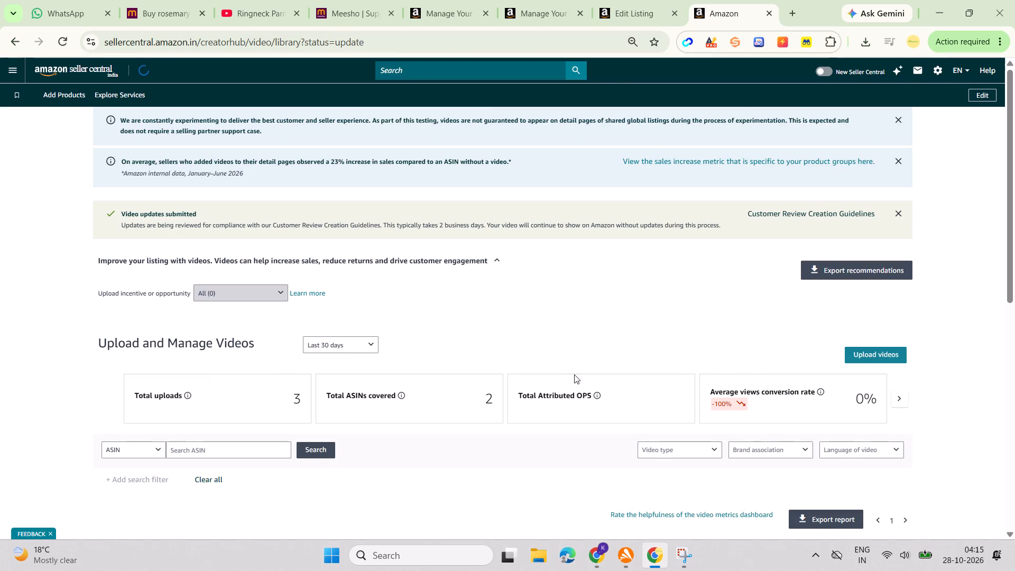
# Check the ASINs linked to the library videos and open the 2026-10-04 rosemary and peppermint video for editing.
pyautogui.scroll(-5, 574, 374)
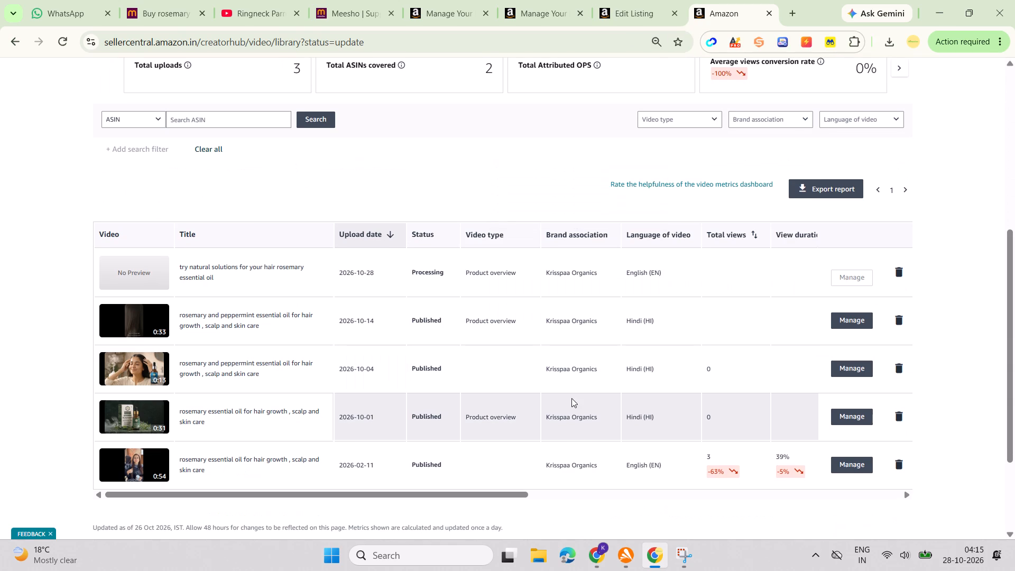
pyautogui.moveTo(515, 495); pyautogui.dragTo(817, 518)
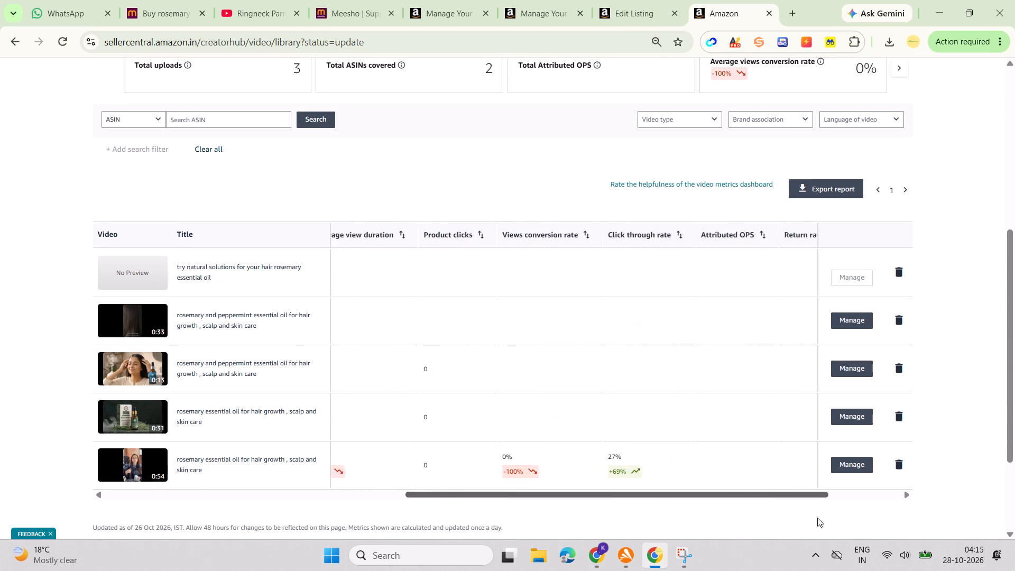
pyautogui.moveTo(817, 518); pyautogui.dragTo(860, 519)
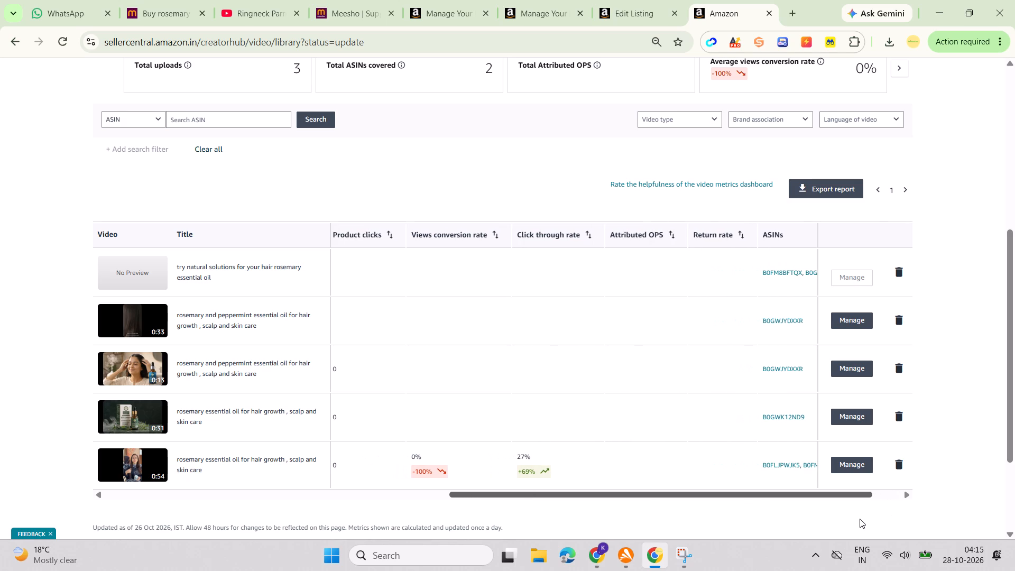
pyautogui.moveTo(860, 519); pyautogui.dragTo(913, 510)
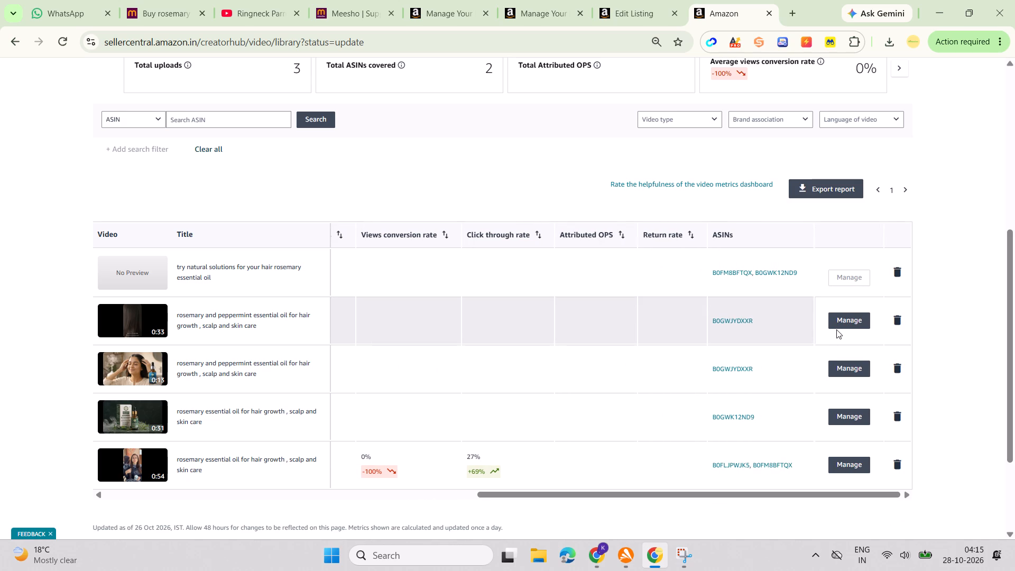
pyautogui.click(850, 369)
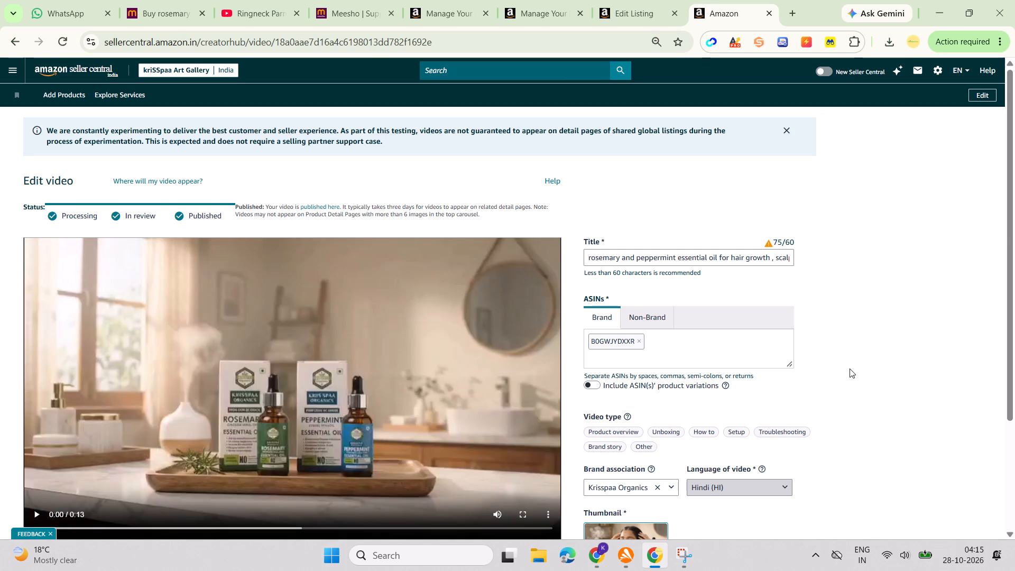
# Shorten the video's title to "rosemary and peppermint essential oil for hair ,skin".
pyautogui.scroll(-2, 856, 352)
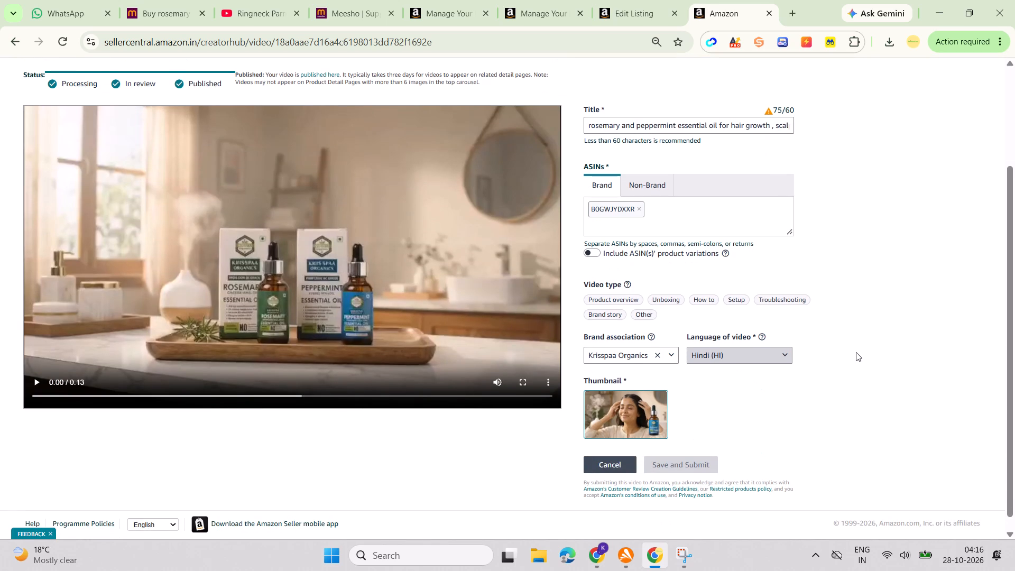
pyautogui.scroll(2, 856, 352)
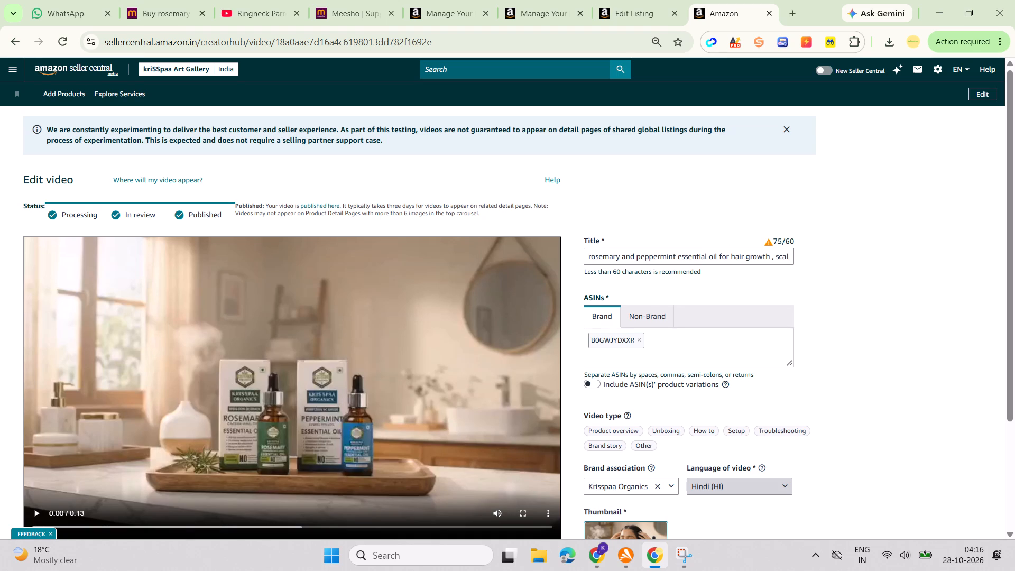
pyautogui.moveTo(772, 261); pyautogui.dragTo(880, 268)
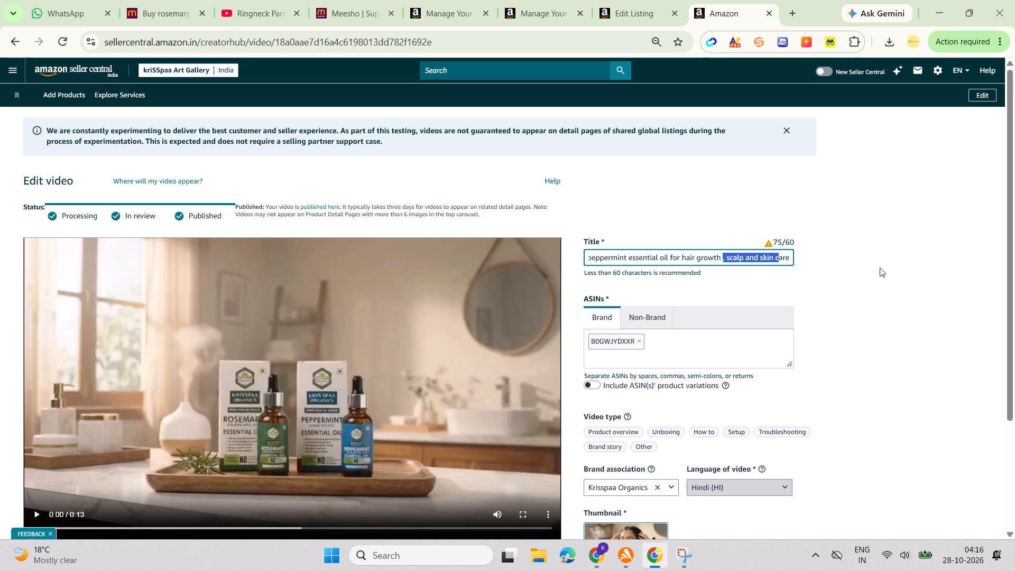
pyautogui.click(880, 268)
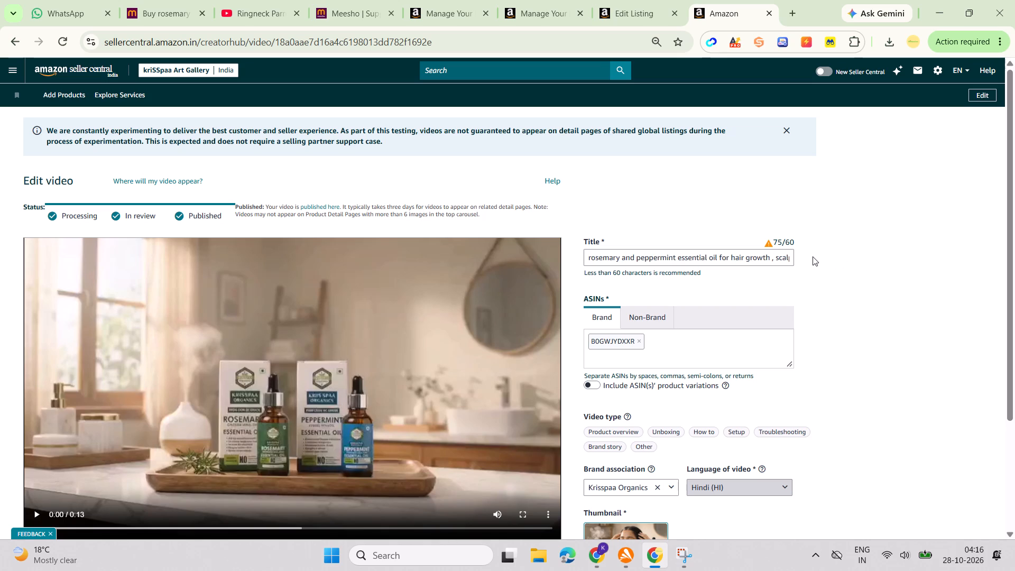
pyautogui.press('BackSpace')
pyautogui.press('BackSpace')
pyautogui.click(786, 257)
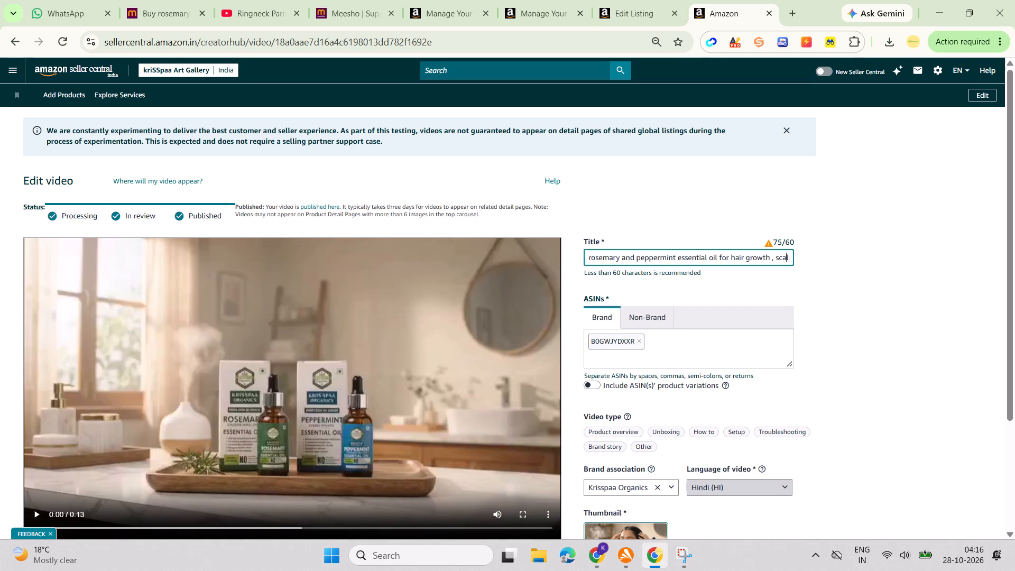
pyautogui.press('Right')
pyautogui.press('Right')
pyautogui.press('Right')
pyautogui.press('Right')
pyautogui.press('Right')
pyautogui.press('Right')
pyautogui.press('Right')
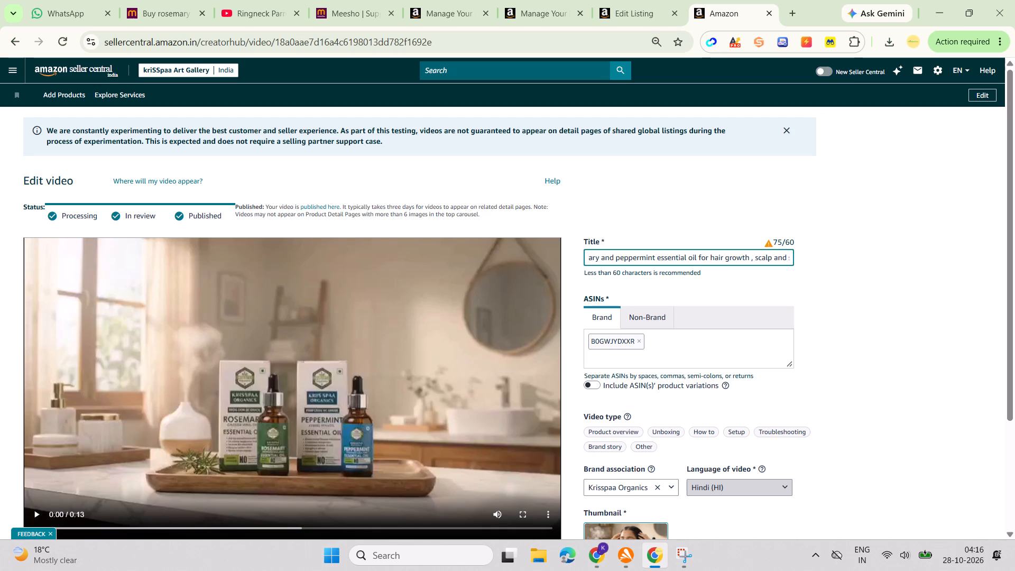
pyautogui.press('Right')
pyautogui.press('Right')
pyautogui.press('Right')
pyautogui.press('Right')
pyautogui.press('Right')
pyautogui.press('Right')
pyautogui.press('Right')
pyautogui.press('Right')
pyautogui.press('Right')
pyautogui.press('Right')
pyautogui.press('Right')
pyautogui.press('Right')
pyautogui.press('Right')
pyautogui.press('Right')
pyautogui.press('Right')
pyautogui.press('Right')
pyautogui.press('Right')
pyautogui.press('Right')
pyautogui.press('Right')
pyautogui.press('Right')
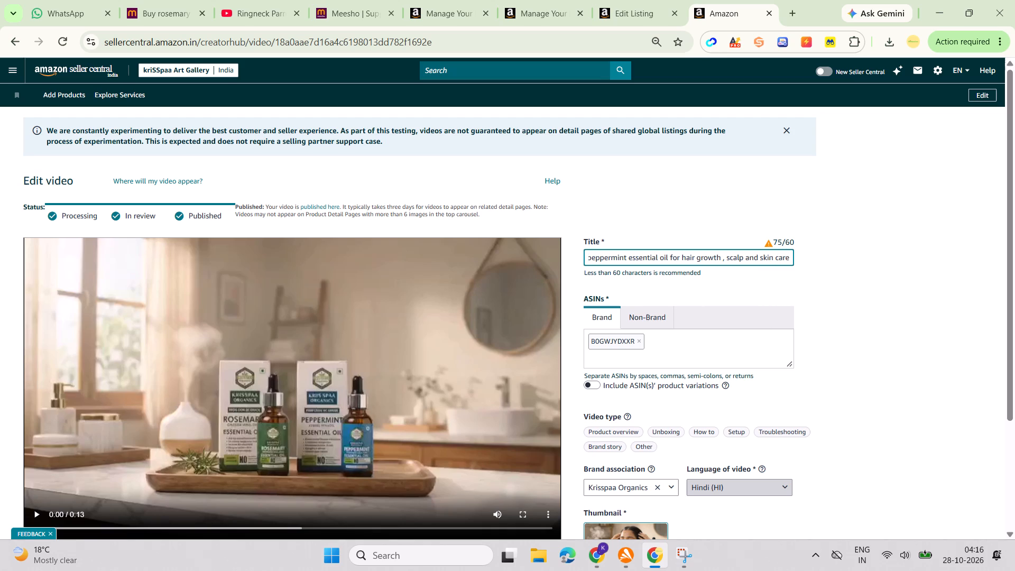
pyautogui.press('BackSpace')
pyautogui.press('BackSpace')
pyautogui.press('BackSpace')
pyautogui.press('BackSpace')
pyautogui.press('BackSpace')
pyautogui.press('BackSpace')
pyautogui.press('BackSpace')
pyautogui.press('BackSpace')
pyautogui.press('BackSpace')
pyautogui.press('BackSpace')
pyautogui.press('BackSpace')
pyautogui.press('BackSpace')
pyautogui.press('BackSpace')
pyautogui.press('BackSpace')
pyautogui.press('BackSpace')
pyautogui.press('BackSpace')
pyautogui.press('BackSpace')
pyautogui.press('BackSpace')
pyautogui.press('BackSpace')
pyautogui.press('BackSpace')
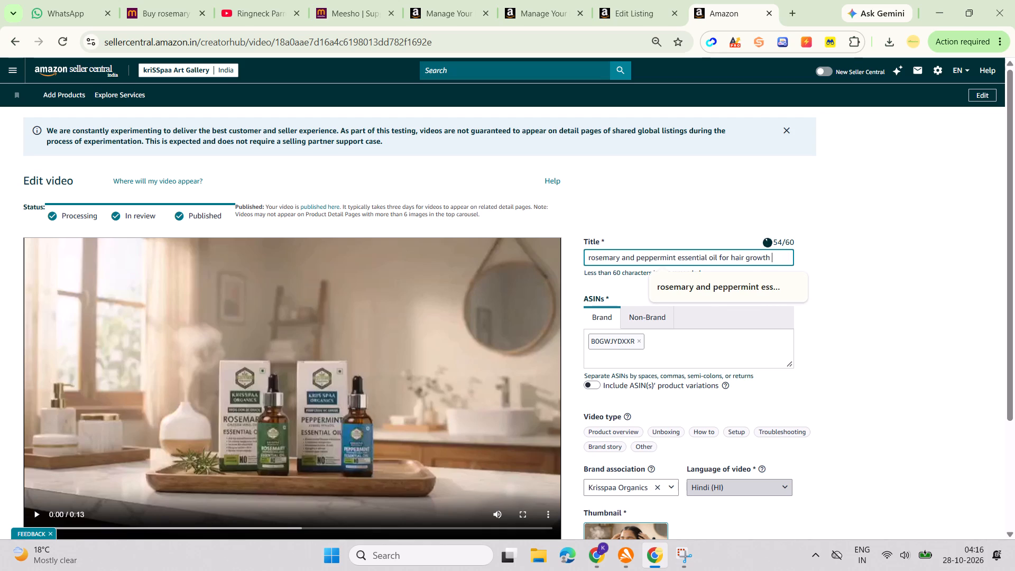
pyautogui.press('BackSpace')
pyautogui.press('BackSpace')
pyautogui.press('BackSpace')
pyautogui.press('BackSpace')
pyautogui.press('BackSpace')
pyautogui.press('BackSpace')
pyautogui.press('BackSpace')
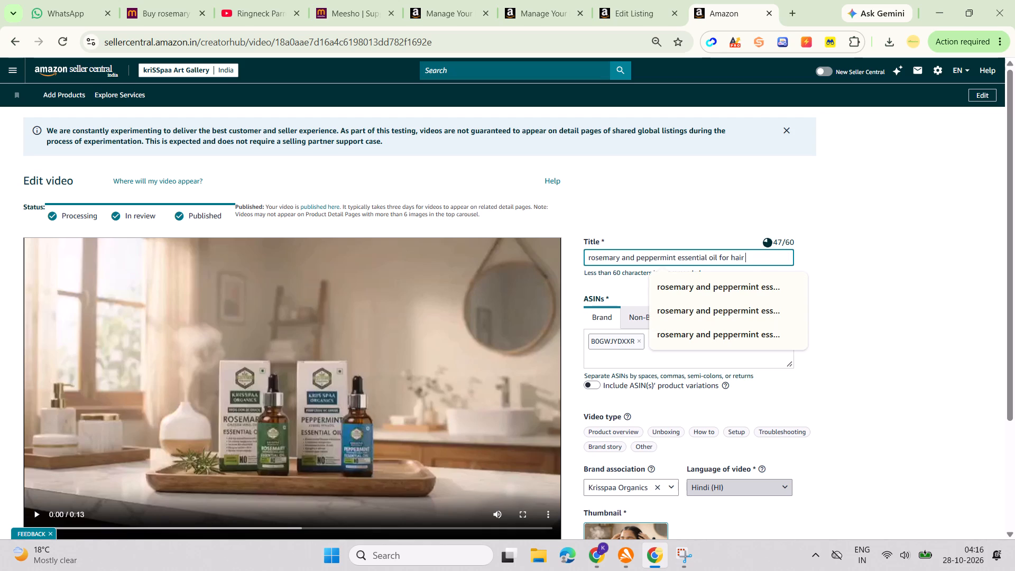
pyautogui.press(',')
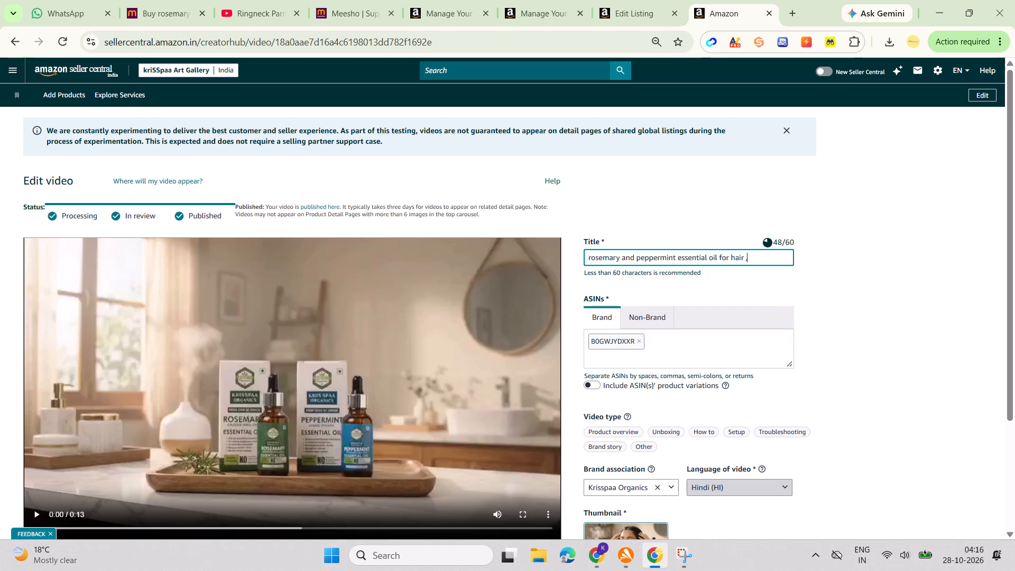
pyautogui.write('skin')
pyautogui.press(',')
pyautogui.write('aro')
pyautogui.write('ma')
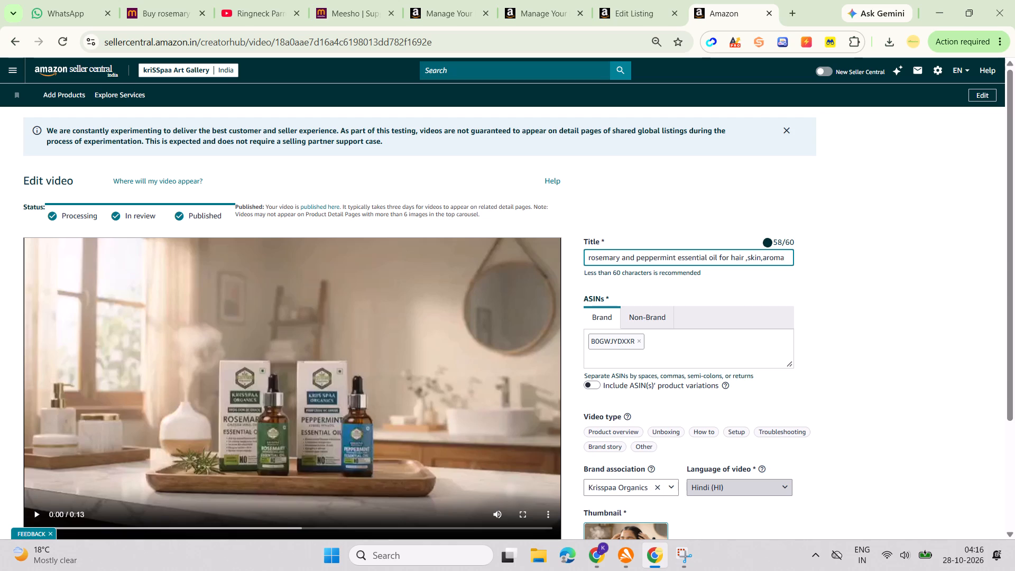
pyautogui.press('BackSpace')
pyautogui.press('BackSpace')
pyautogui.press('BackSpace')
pyautogui.press('BackSpace')
pyautogui.press('BackSpace')
pyautogui.press('BackSpace')
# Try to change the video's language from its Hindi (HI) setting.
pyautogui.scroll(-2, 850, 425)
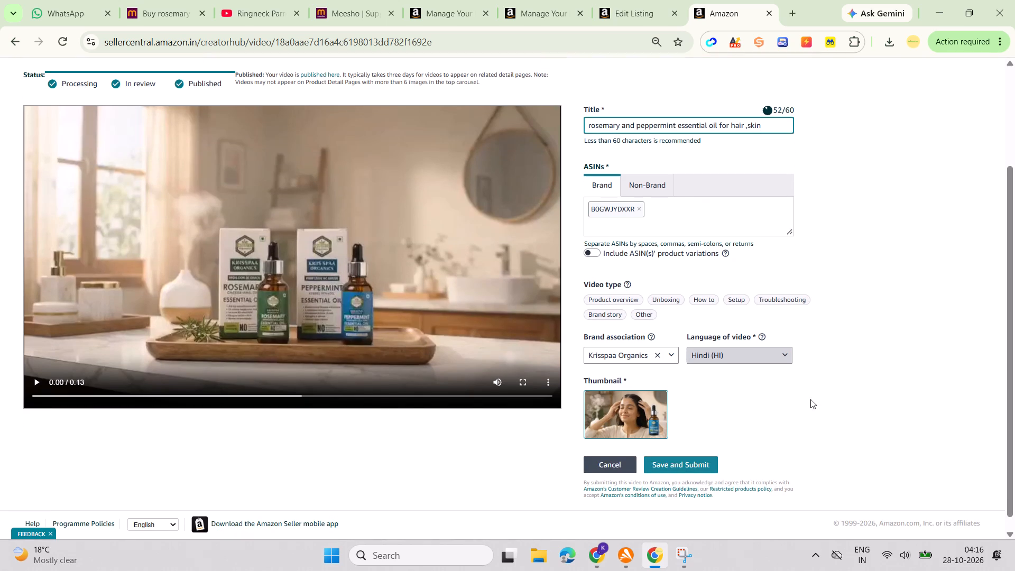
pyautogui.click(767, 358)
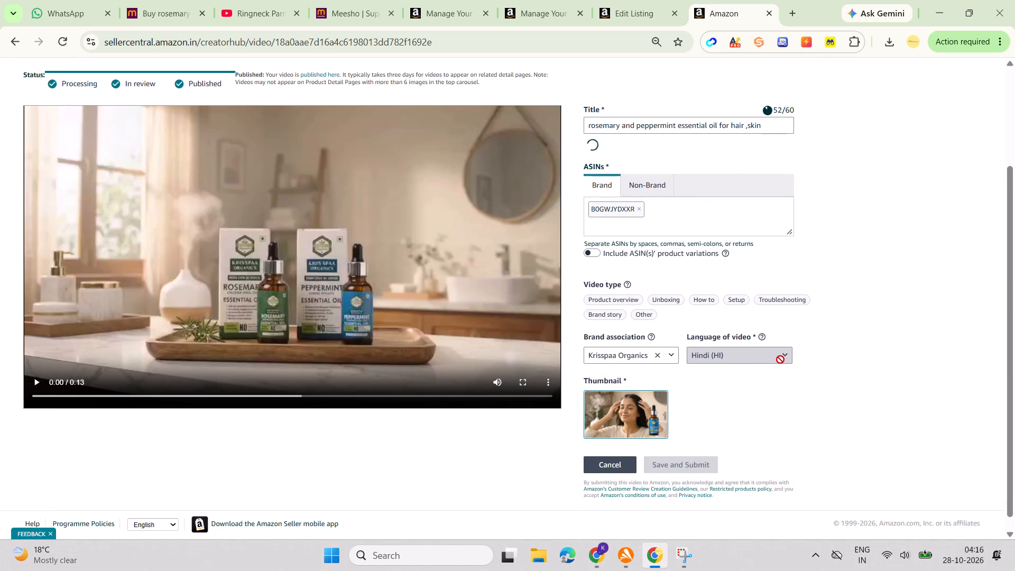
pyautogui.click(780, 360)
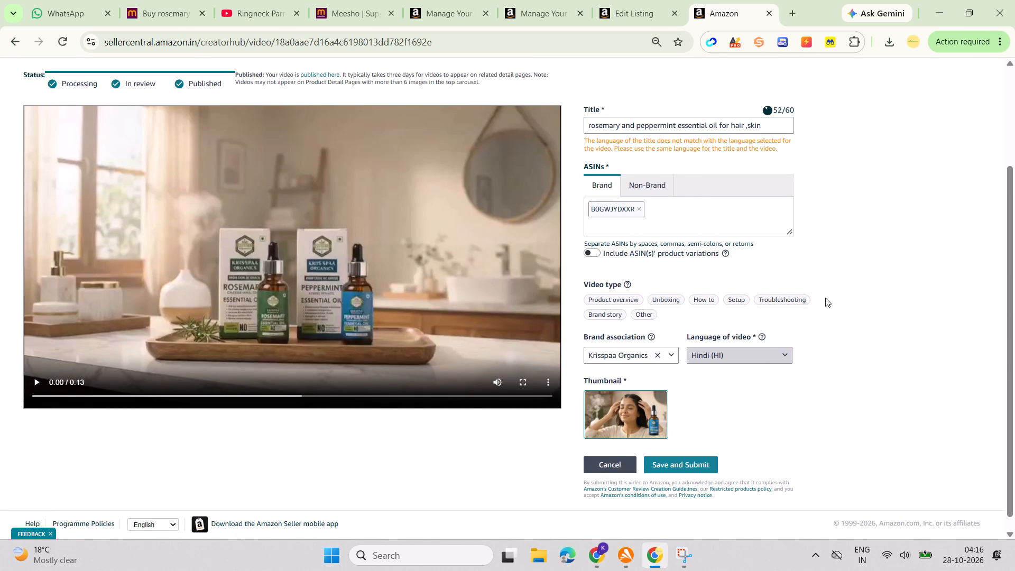
# Assign the video types Product overview, Unboxing, How to, Setup, Troubleshooting and Brand story, and save and submit the video.
pyautogui.click(613, 302)
pyautogui.click(657, 300)
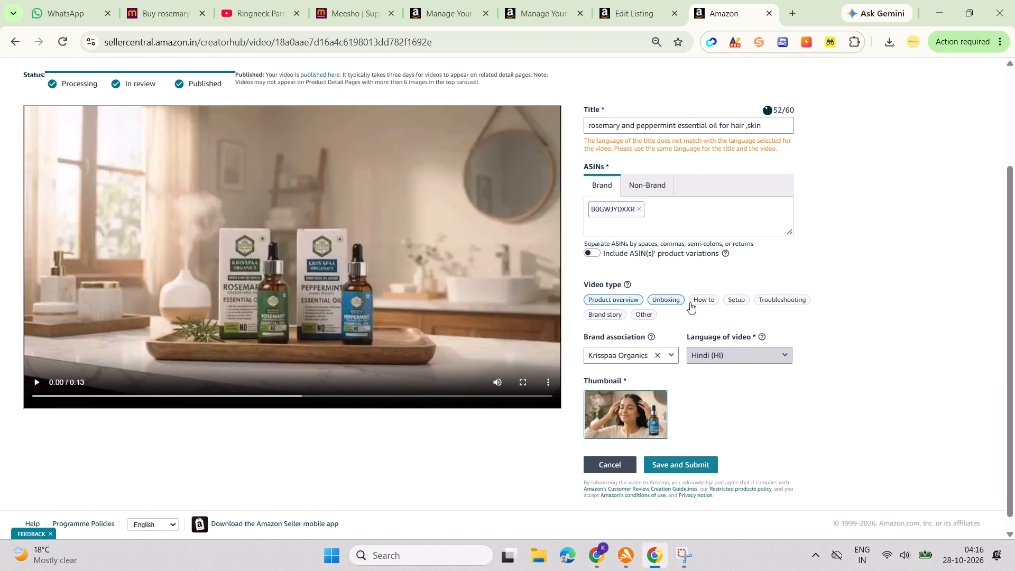
pyautogui.click(690, 302)
pyautogui.click(724, 300)
pyautogui.click(774, 303)
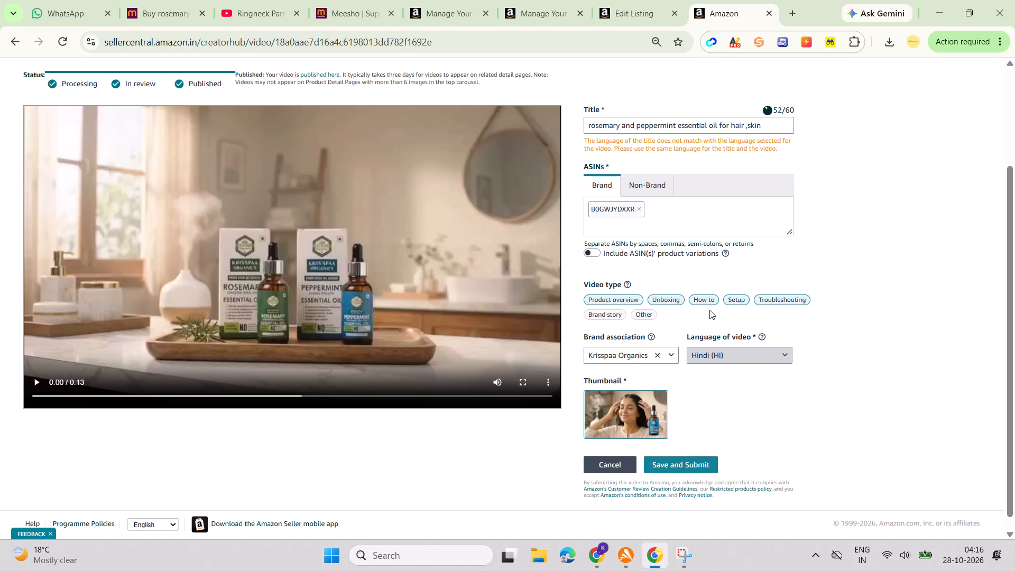
pyautogui.click(611, 316)
pyautogui.click(702, 465)
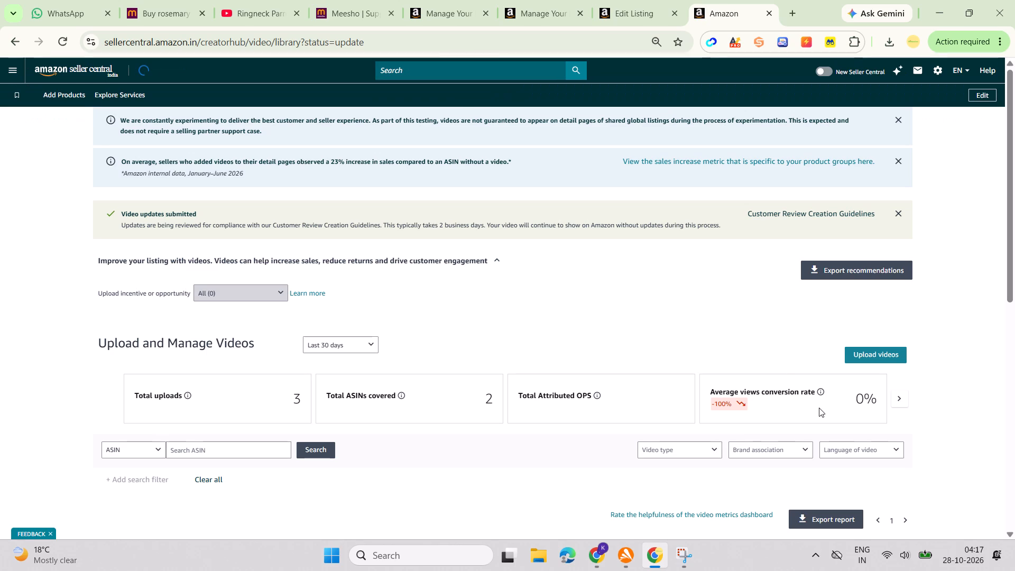
# Examine the library videos' statuses, video types and performance metrics across the video table.
pyautogui.scroll(2, 629, 281)
pyautogui.scroll(-8, 579, 256)
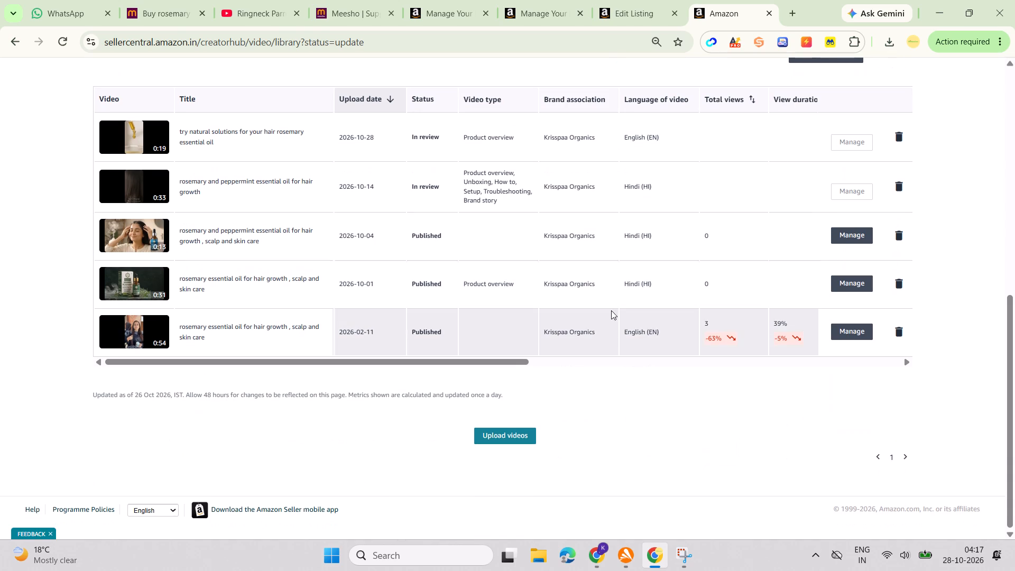
pyautogui.scroll(-2, 685, 323)
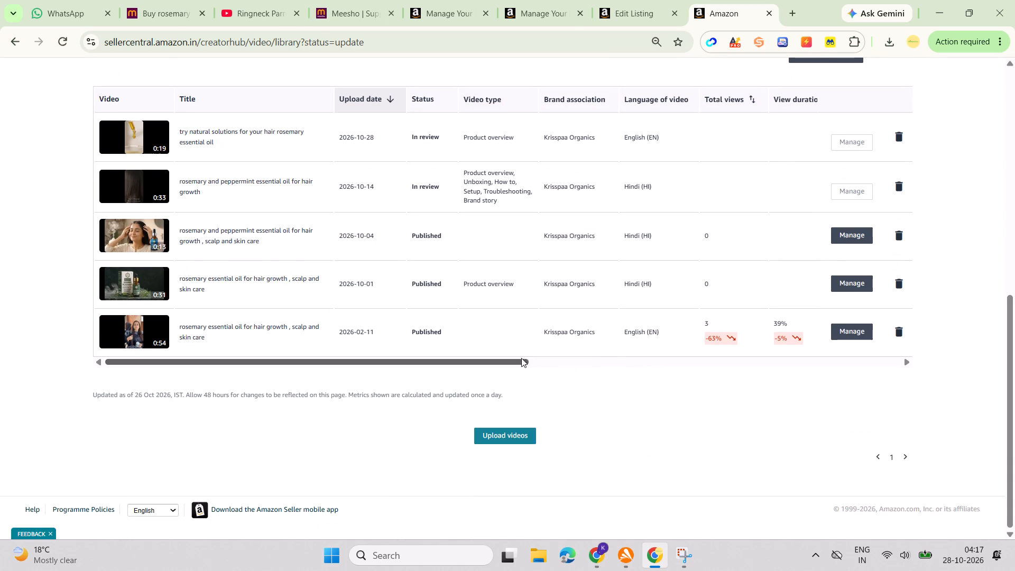
pyautogui.moveTo(516, 364); pyautogui.dragTo(671, 364)
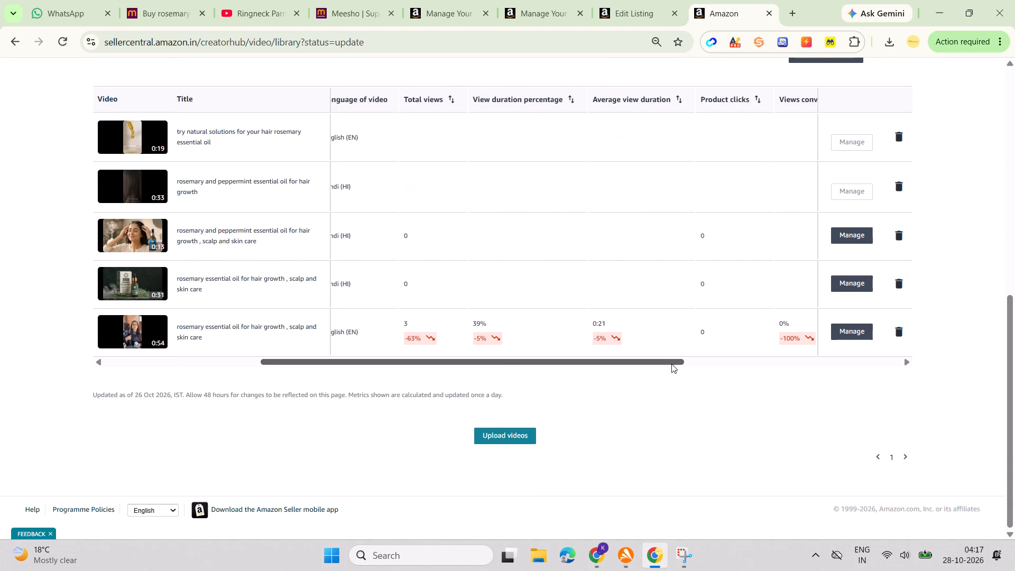
pyautogui.moveTo(671, 364); pyautogui.dragTo(595, 370)
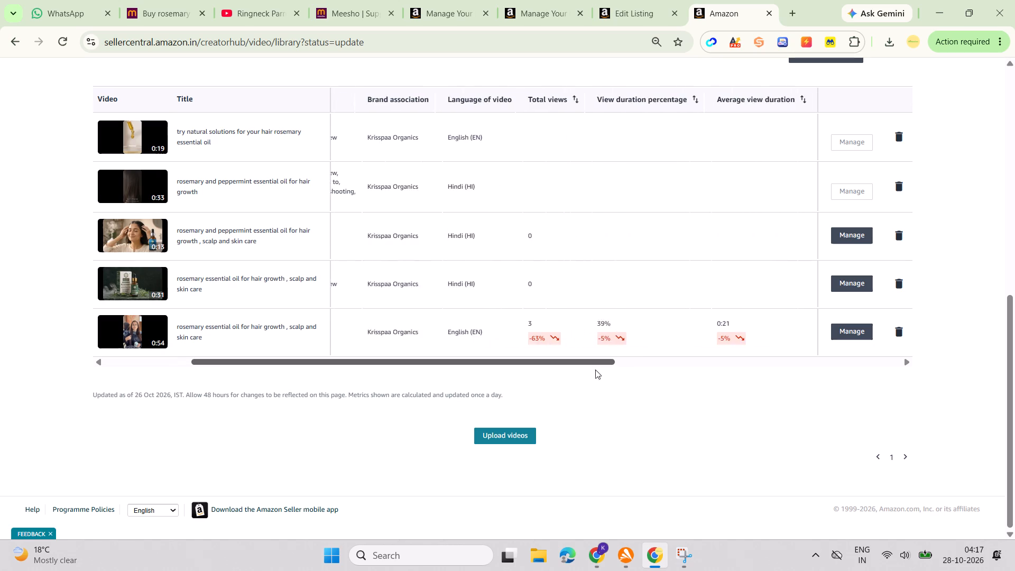
pyautogui.moveTo(595, 370); pyautogui.dragTo(820, 361)
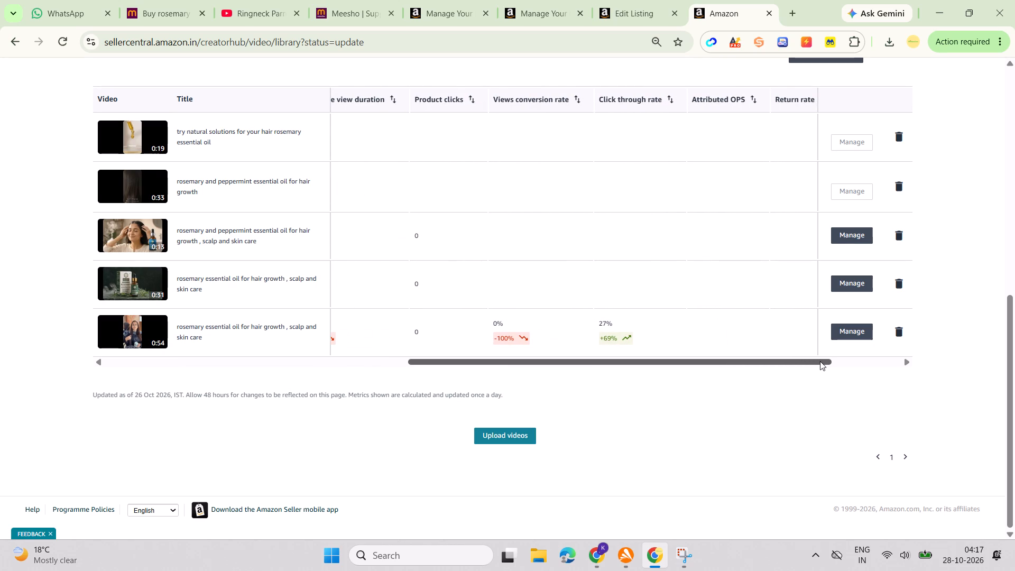
pyautogui.moveTo(820, 361); pyautogui.dragTo(657, 363)
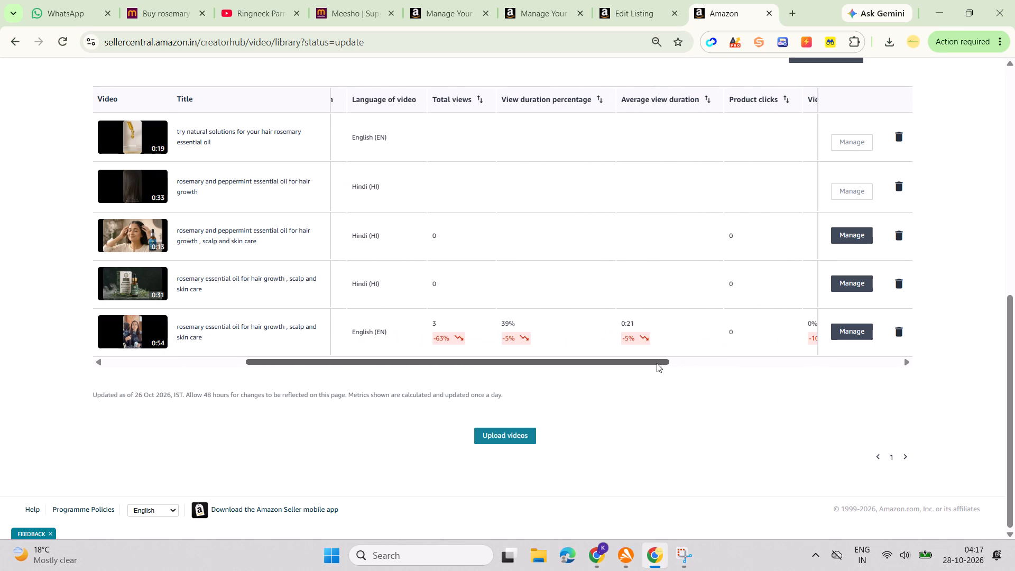
pyautogui.moveTo(657, 363); pyautogui.dragTo(583, 359)
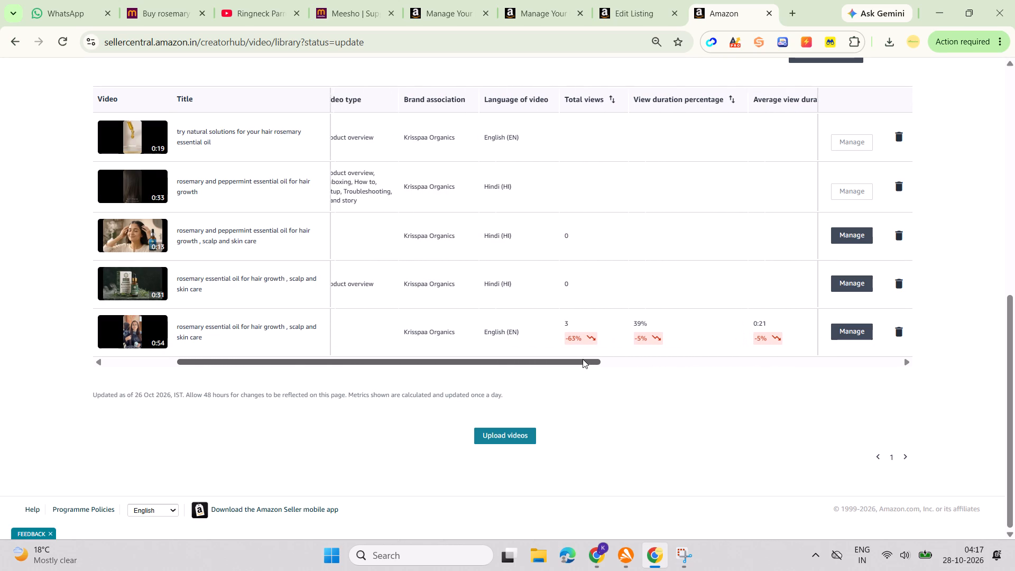
pyautogui.moveTo(583, 359); pyautogui.dragTo(559, 356)
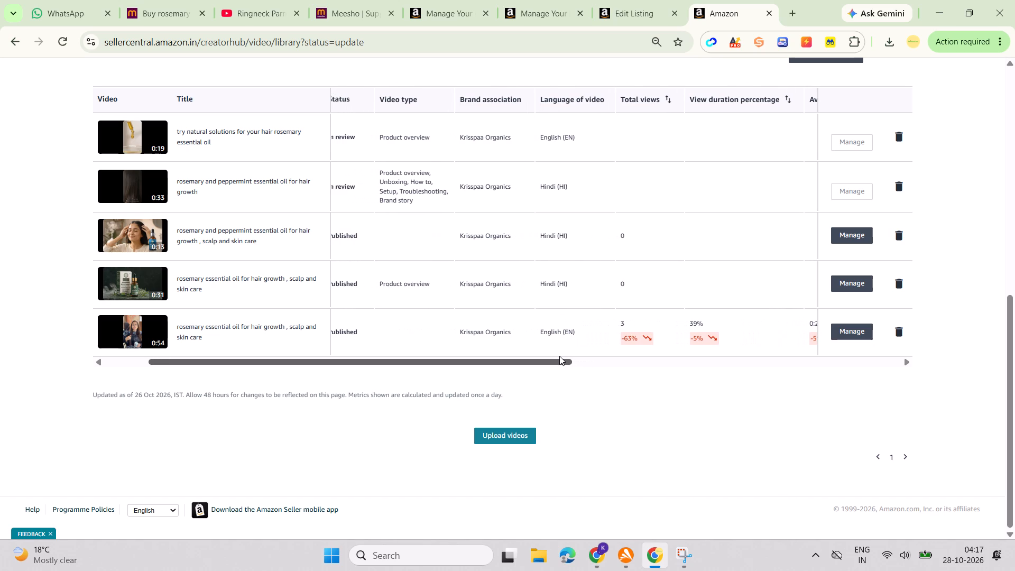
pyautogui.moveTo(559, 356); pyautogui.dragTo(516, 354)
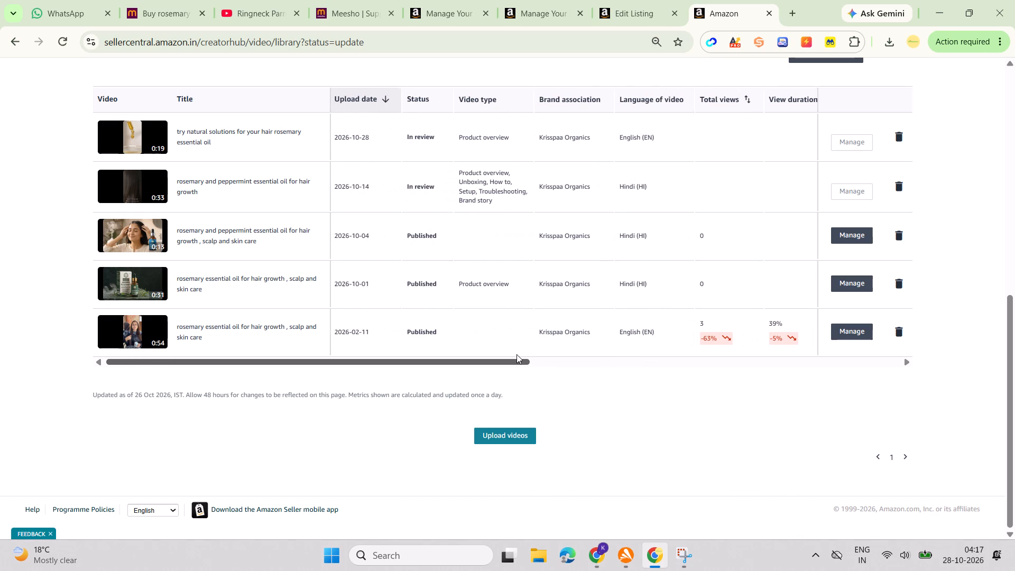
pyautogui.moveTo(516, 354); pyautogui.dragTo(475, 350)
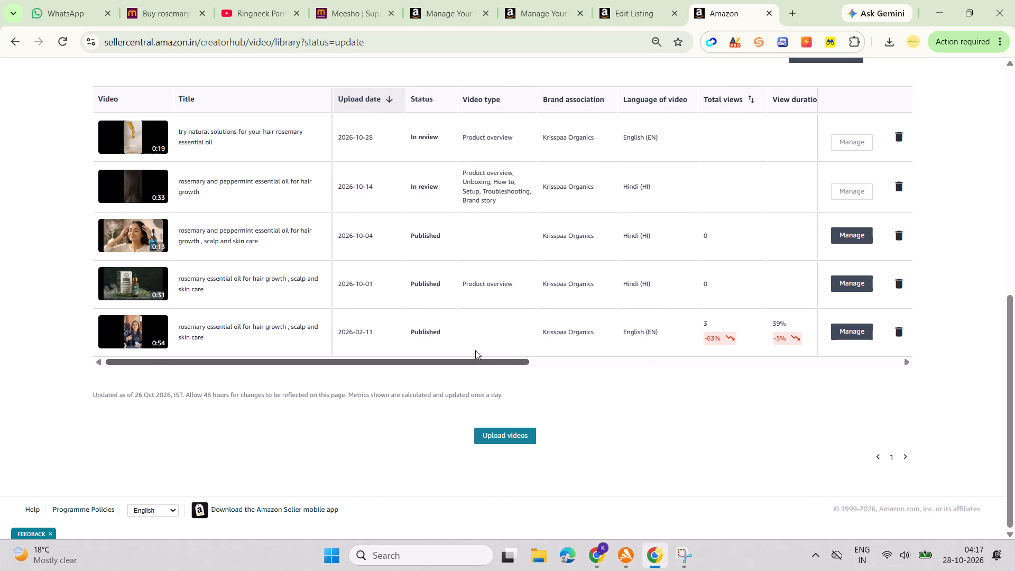
# Examine the 2026-10-01 rosemary video's title, video type and language settings on its edit page, and return to the video library.
pyautogui.moveTo(475, 350); pyautogui.dragTo(495, 356)
pyautogui.moveTo(495, 356); pyautogui.dragTo(495, 356)
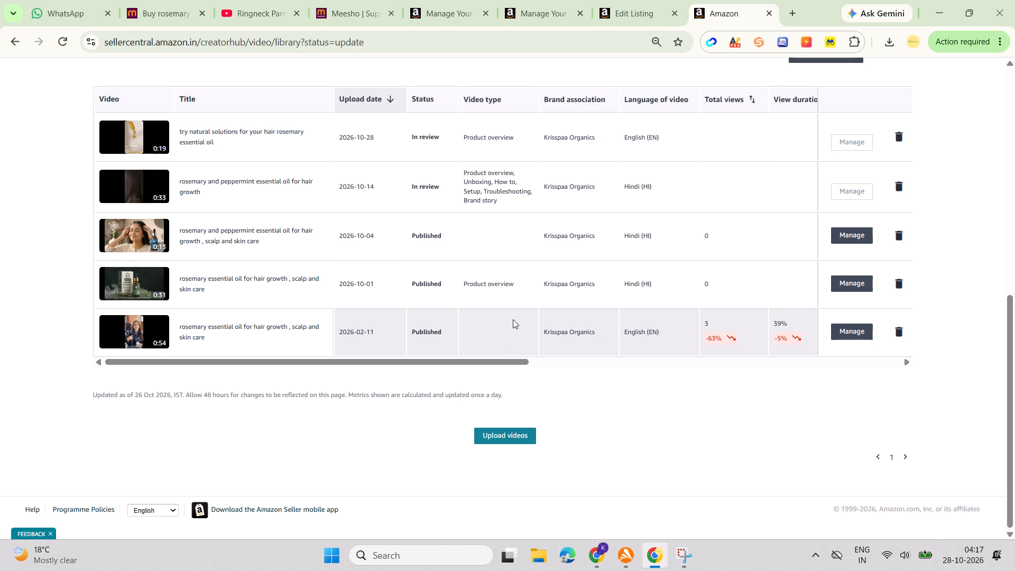
pyautogui.scroll(-4, 513, 319)
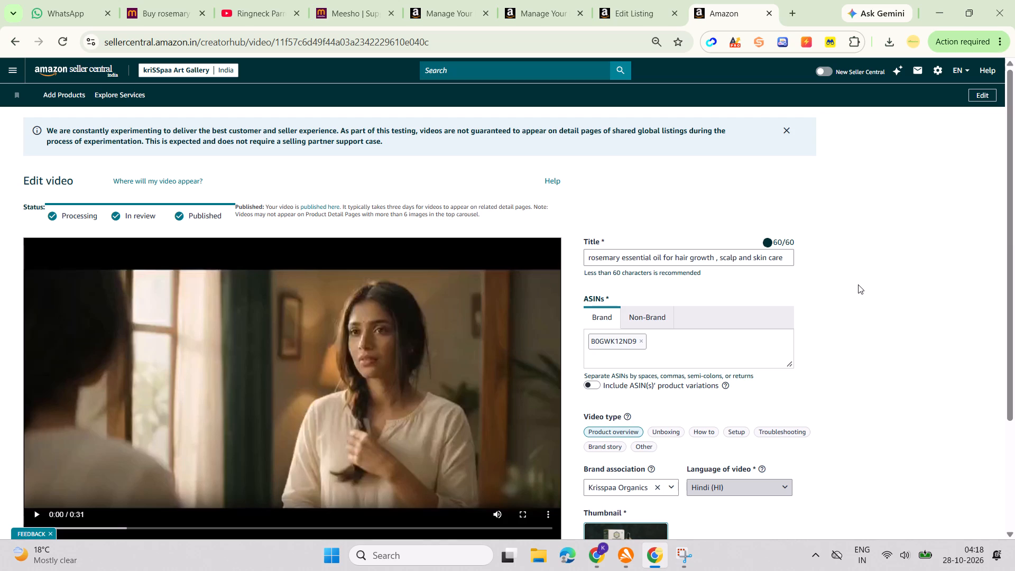
pyautogui.scroll(-2, 882, 263)
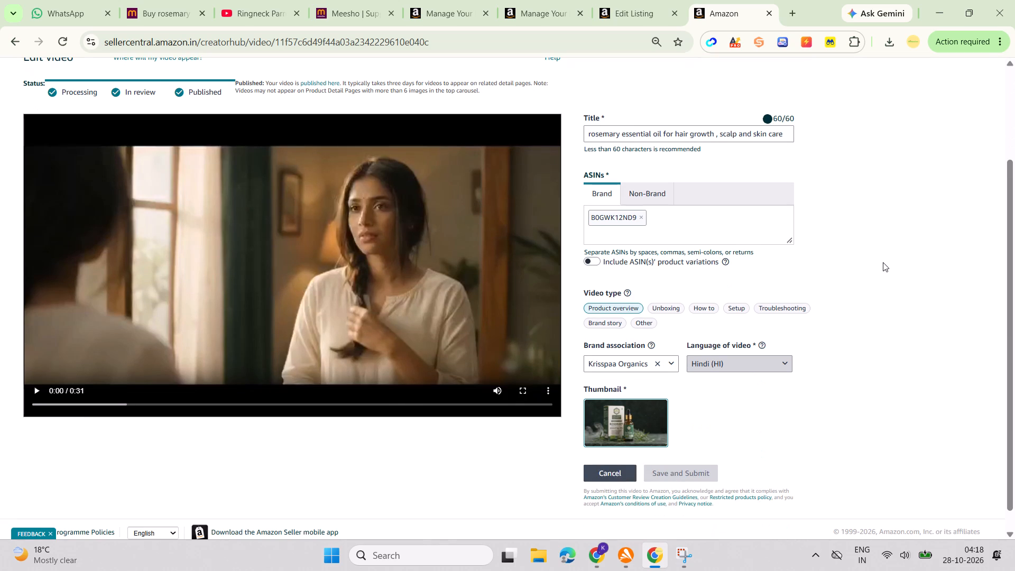
pyautogui.click(787, 354)
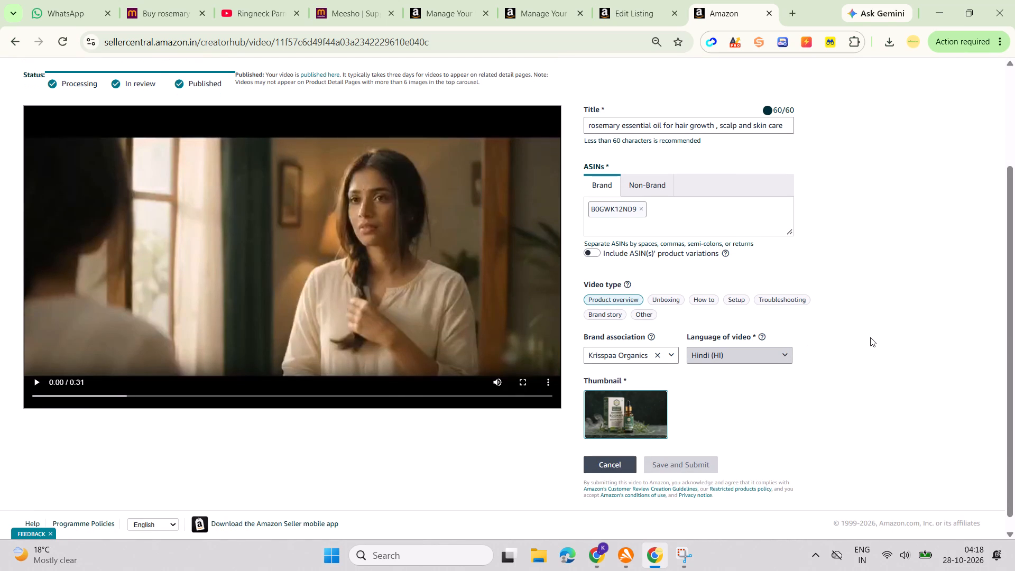
pyautogui.click(879, 337)
pyautogui.click(783, 124)
pyautogui.click(897, 314)
pyautogui.scroll(5, 897, 314)
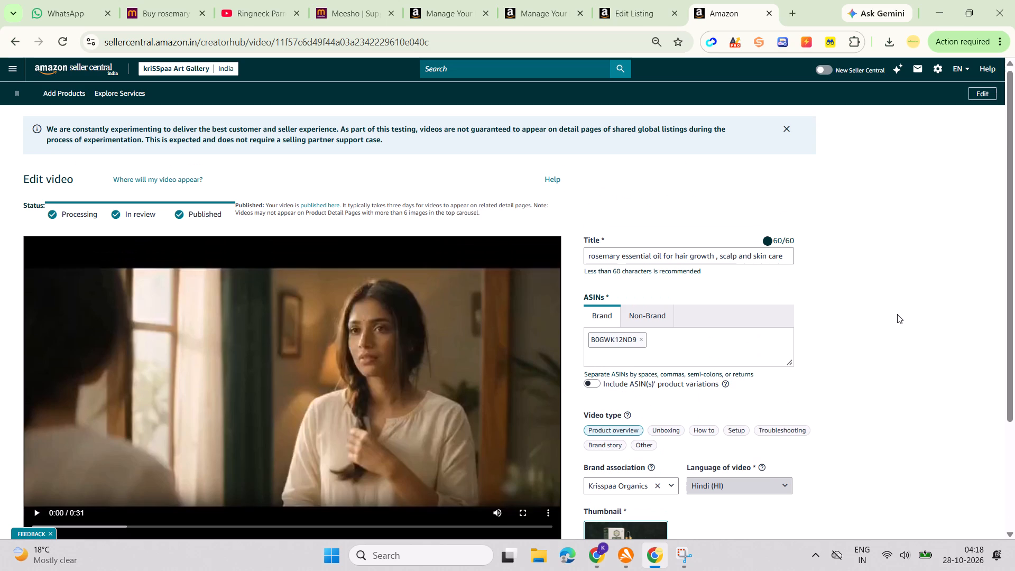
pyautogui.click(17, 44)
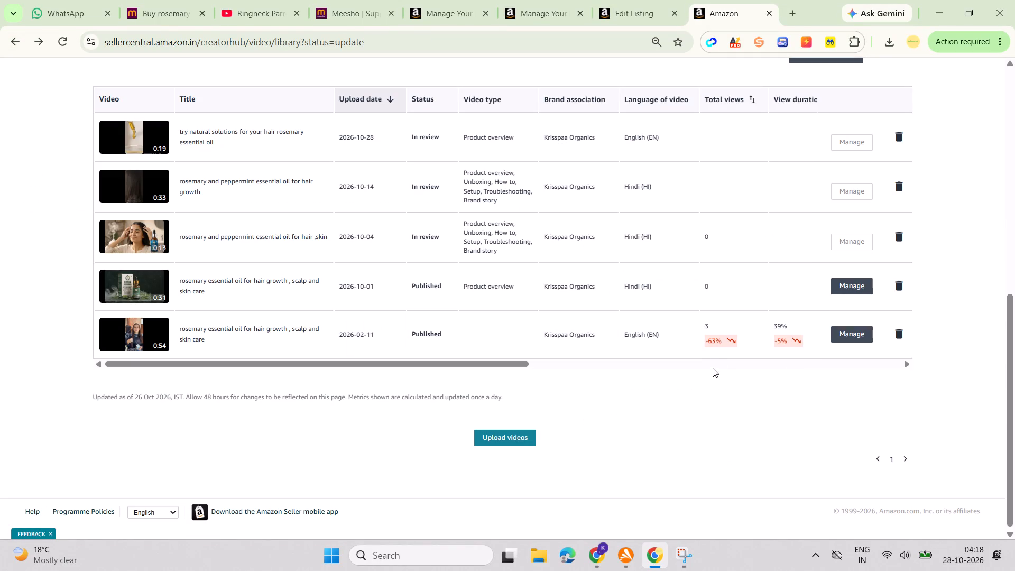
# Check the ASINs linked to the library videos and open the form for uploading a new video.
pyautogui.click(518, 364)
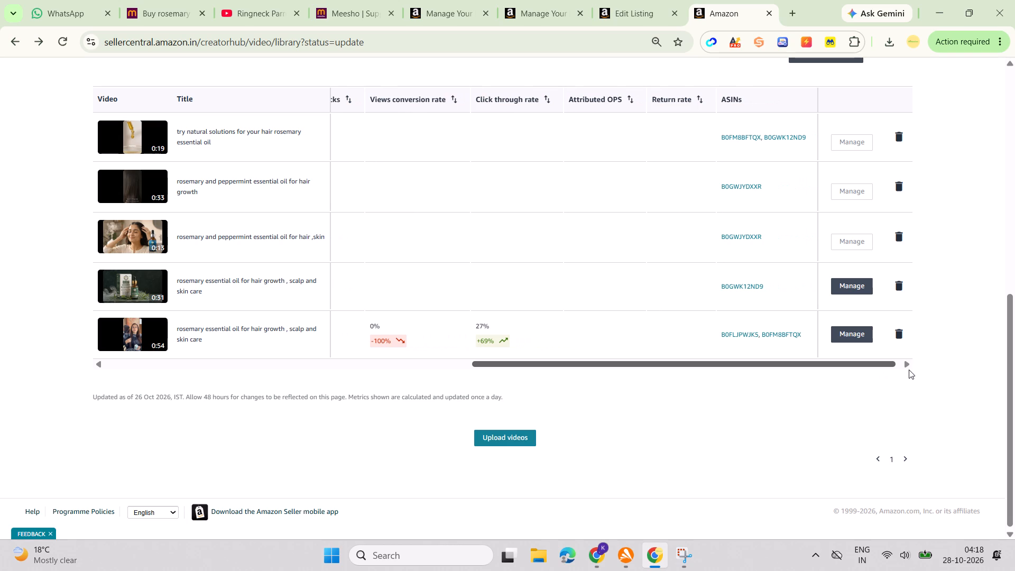
pyautogui.scroll(3, 899, 372)
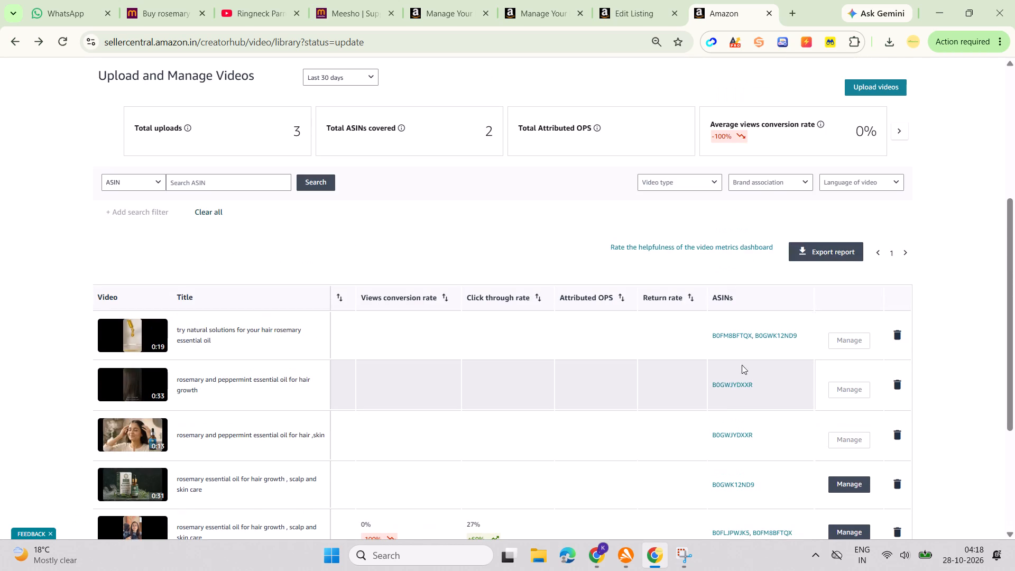
pyautogui.scroll(-3, 700, 384)
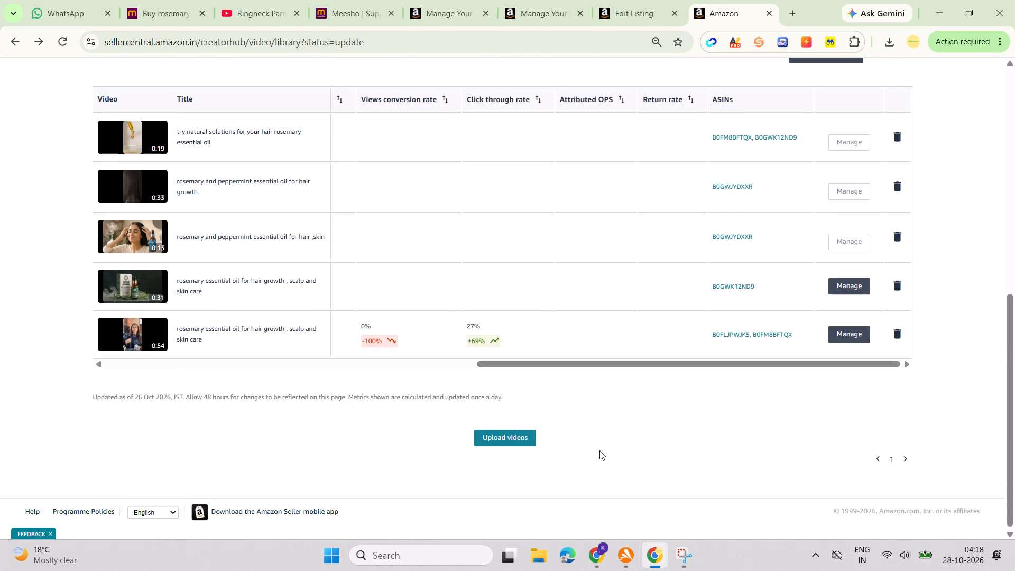
pyautogui.click(505, 438)
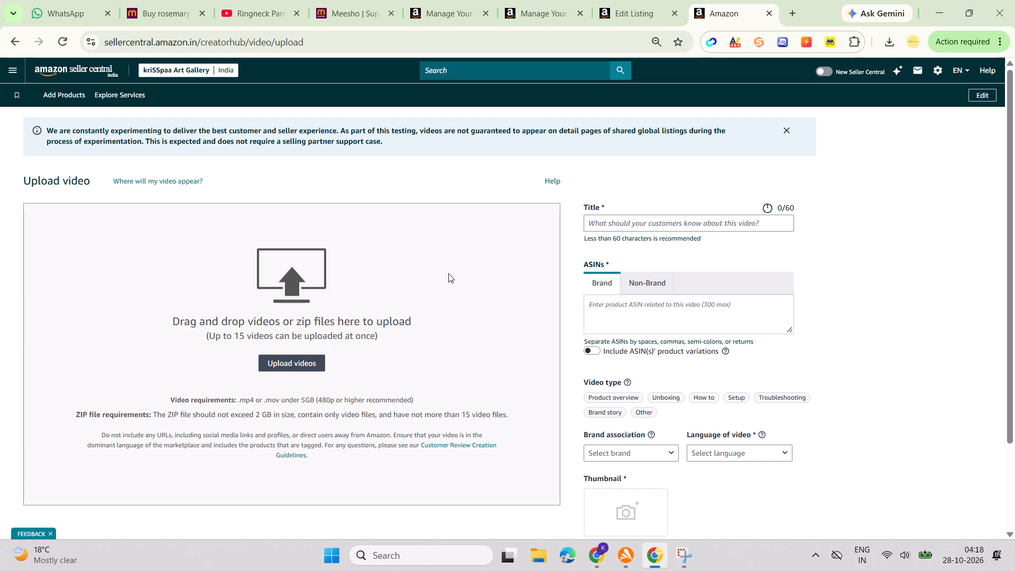
# Open the KRISSPAA ORGANICS Rosemary Essential Oil listing (SKU ESSNL_OIL_ROSEMARY) for editing from Manage All Inventory.
pyautogui.click(444, 18)
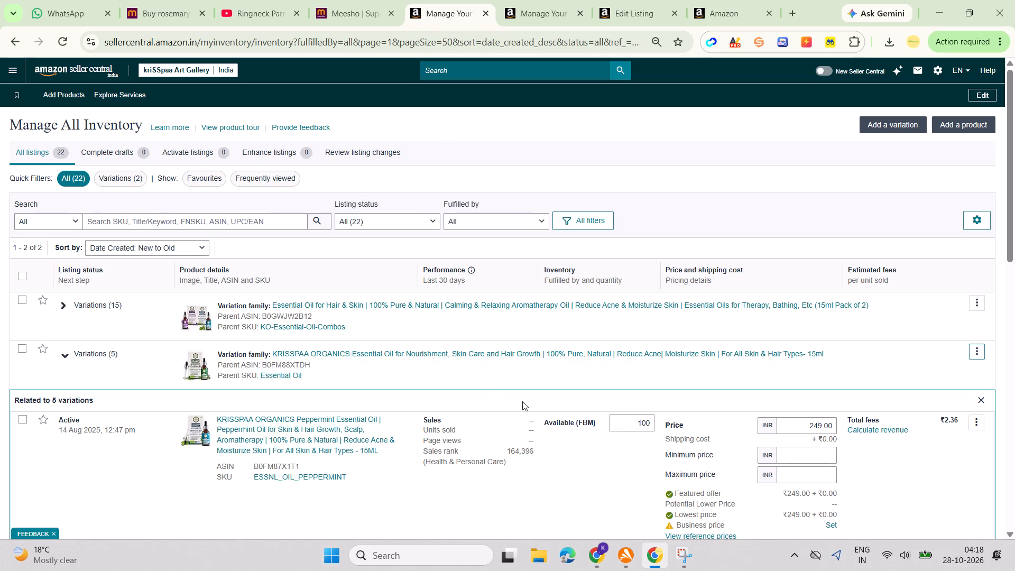
pyautogui.scroll(-12, 545, 400)
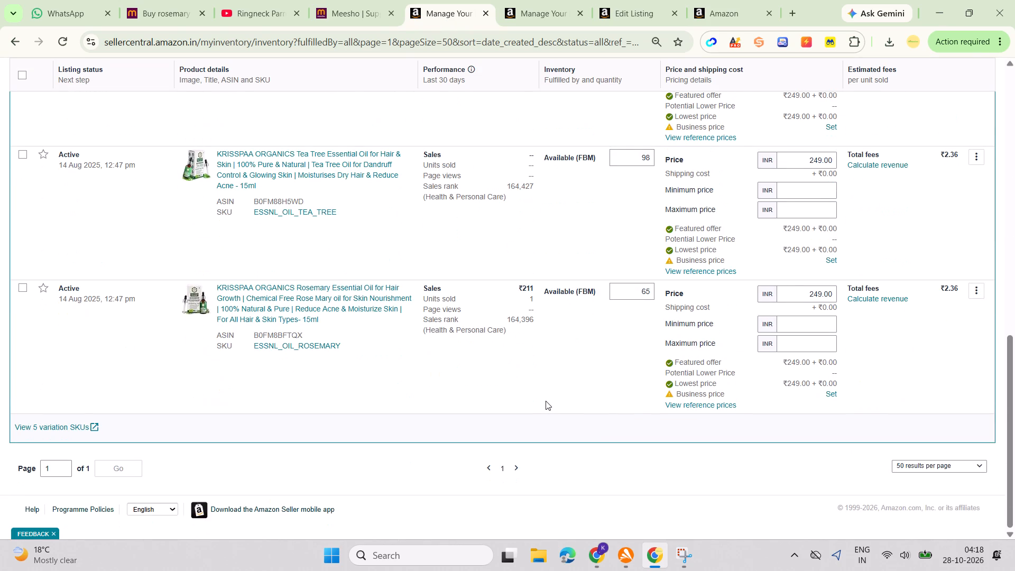
pyautogui.click(979, 292)
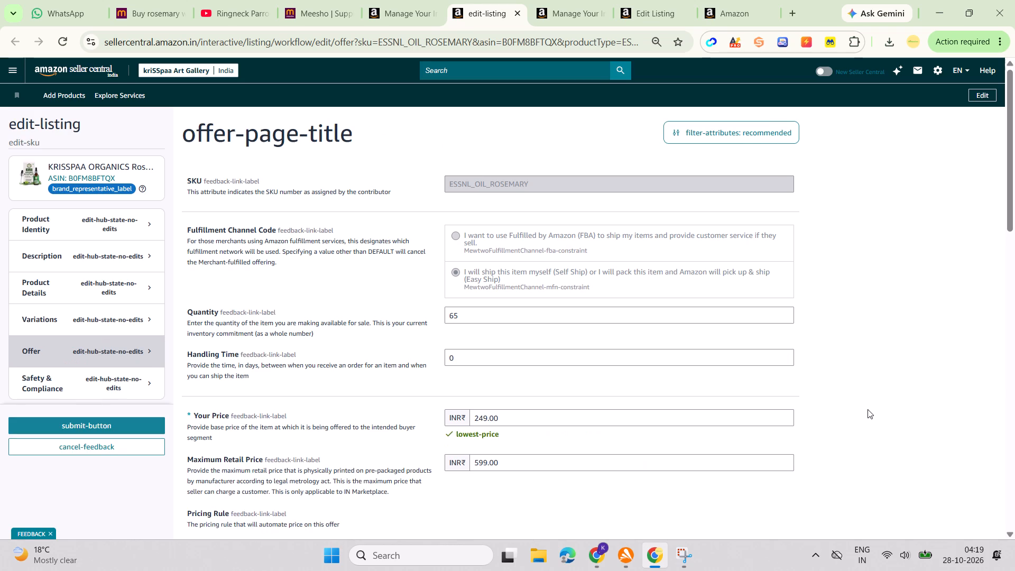
# Examine the rosemary listing's offer details, including price, dimensions, package weight and item volume, and close the listing.
pyautogui.scroll(-4, 868, 409)
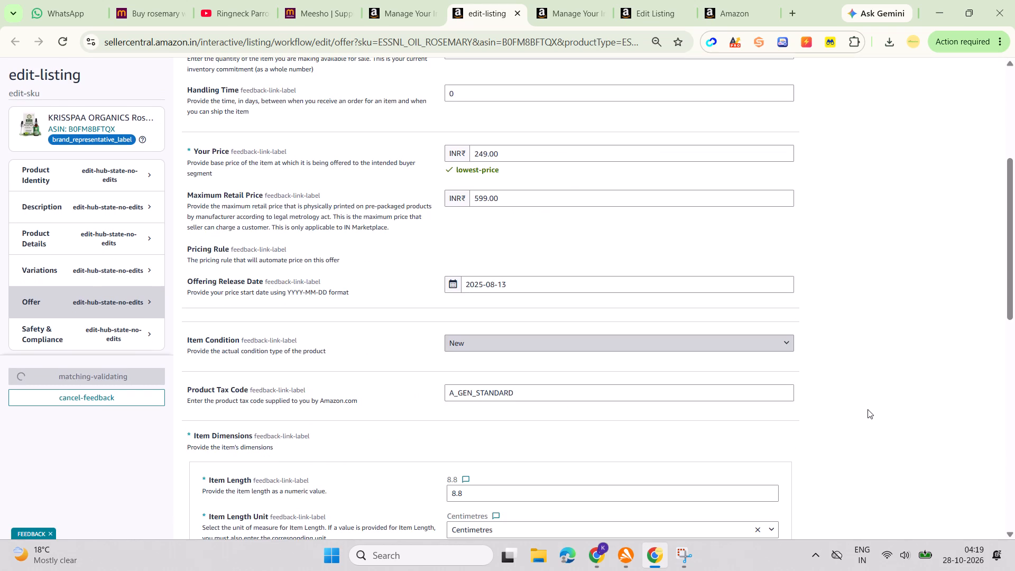
pyautogui.scroll(-17, 868, 409)
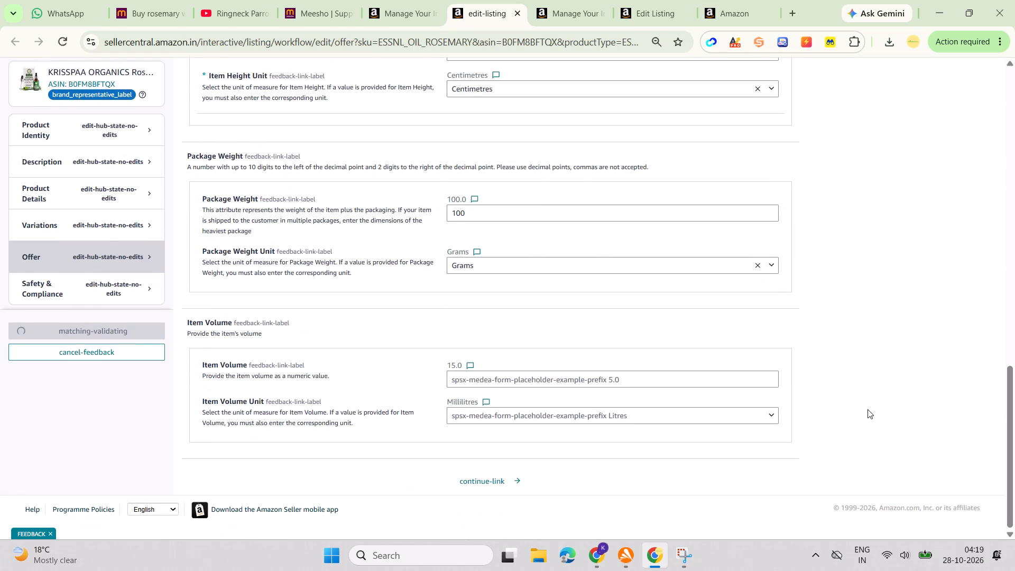
pyautogui.scroll(4, 868, 409)
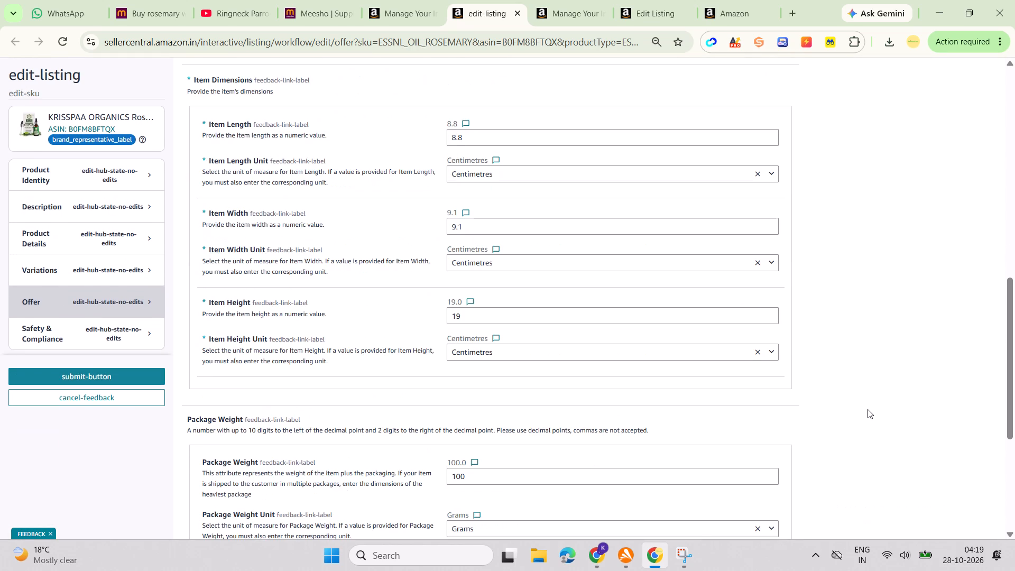
pyautogui.scroll(15, 868, 409)
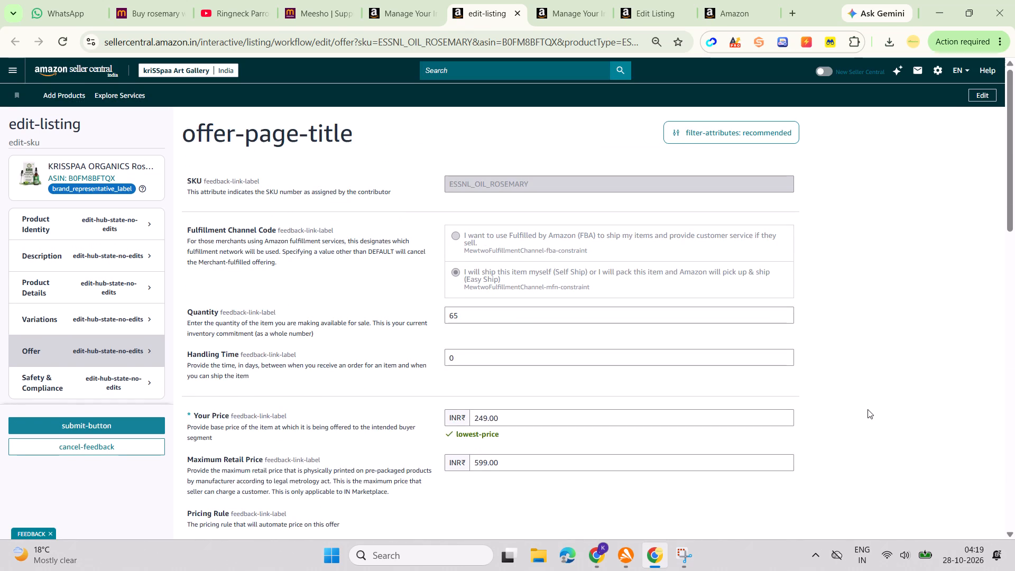
pyautogui.scroll(-3, 90, 340)
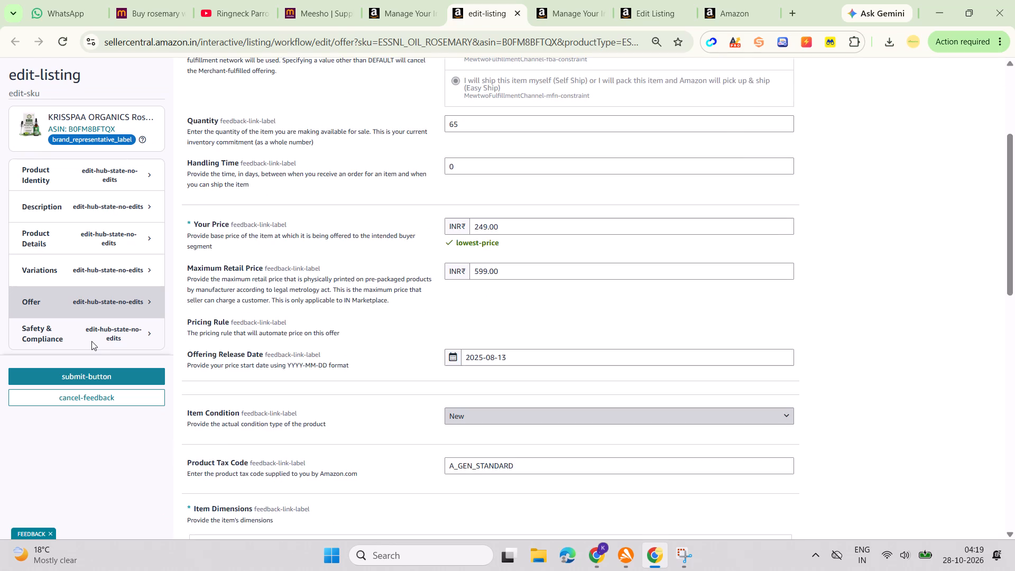
pyautogui.scroll(-2, 101, 355)
pyautogui.scroll(10, 113, 343)
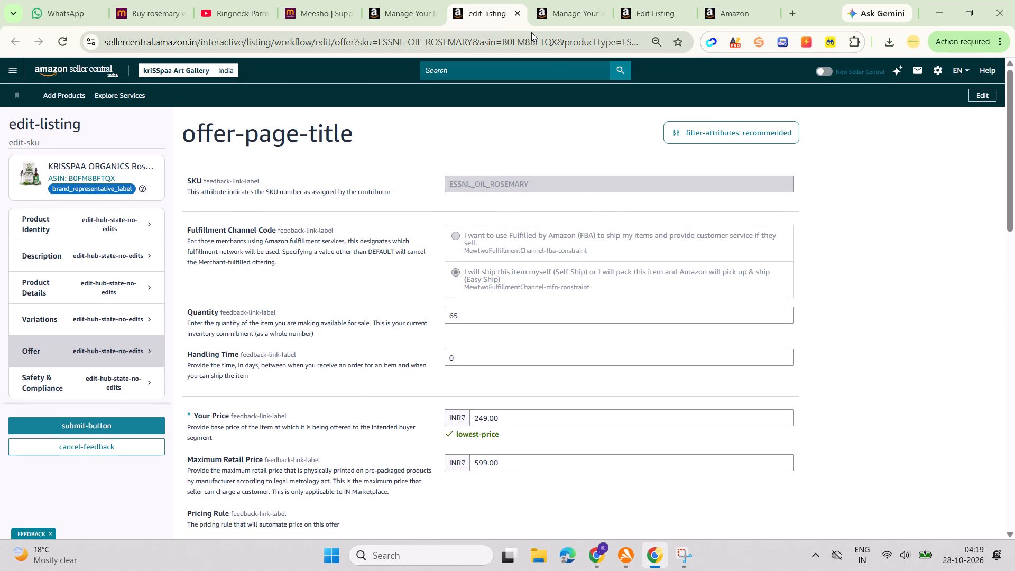
pyautogui.click(517, 11)
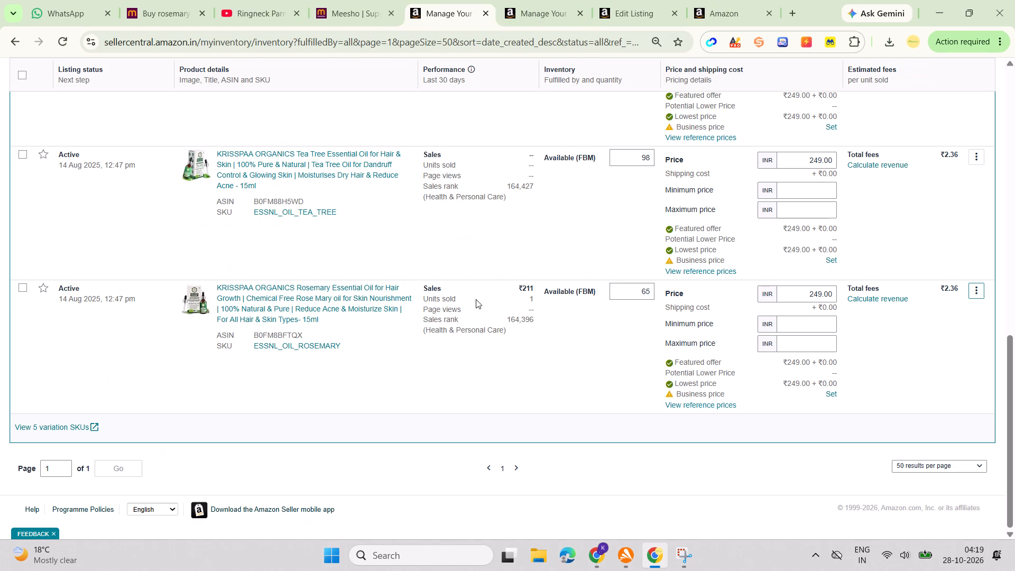
# Reopen the Rosemary Essential Oil listing (SKU ESSNL_OIL_ROSEMARY) for editing from the inventory.
pyautogui.click(976, 292)
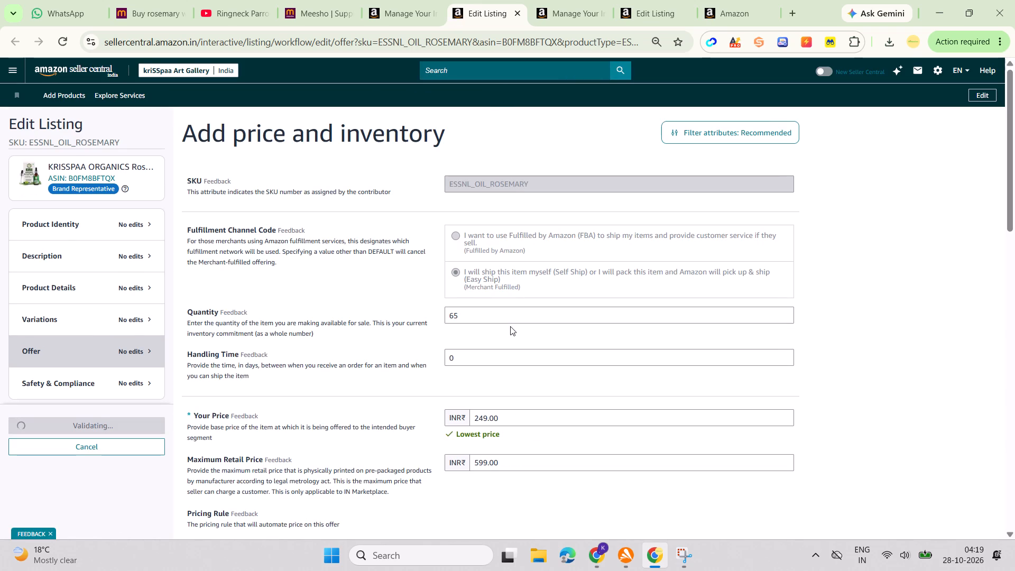
# Examine the price, inventory, item dimensions, package weight and volume attributes in the rosemary listing's offer section.
pyautogui.scroll(-3, 151, 324)
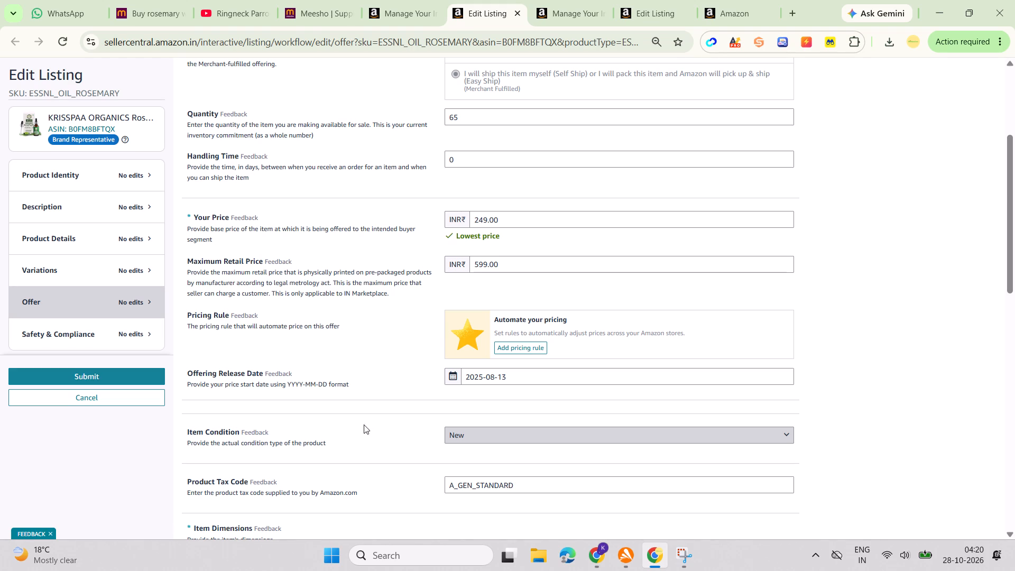
pyautogui.scroll(-18, 364, 425)
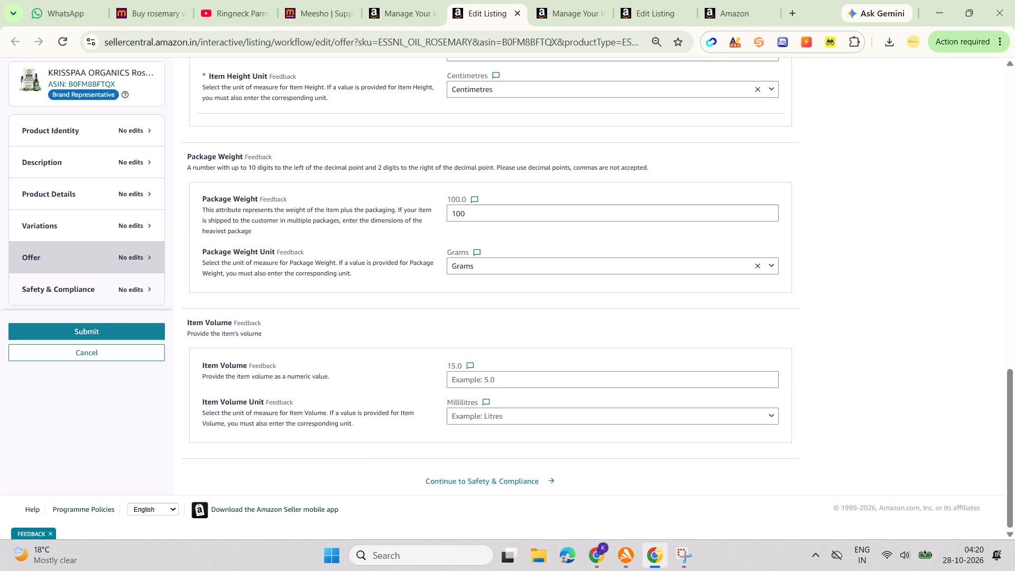
pyautogui.scroll(1, 135, 279)
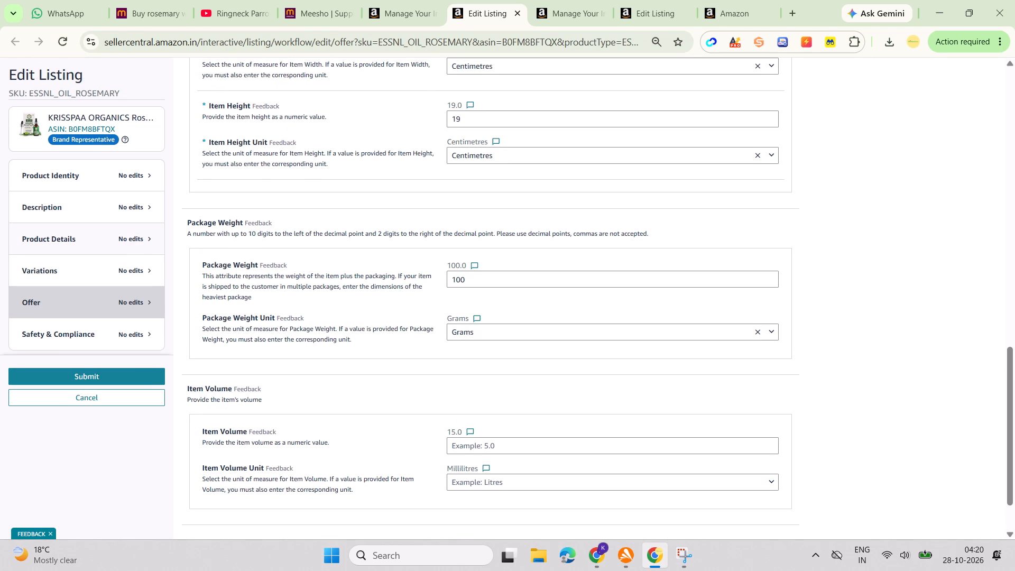
pyautogui.scroll(6, 248, 390)
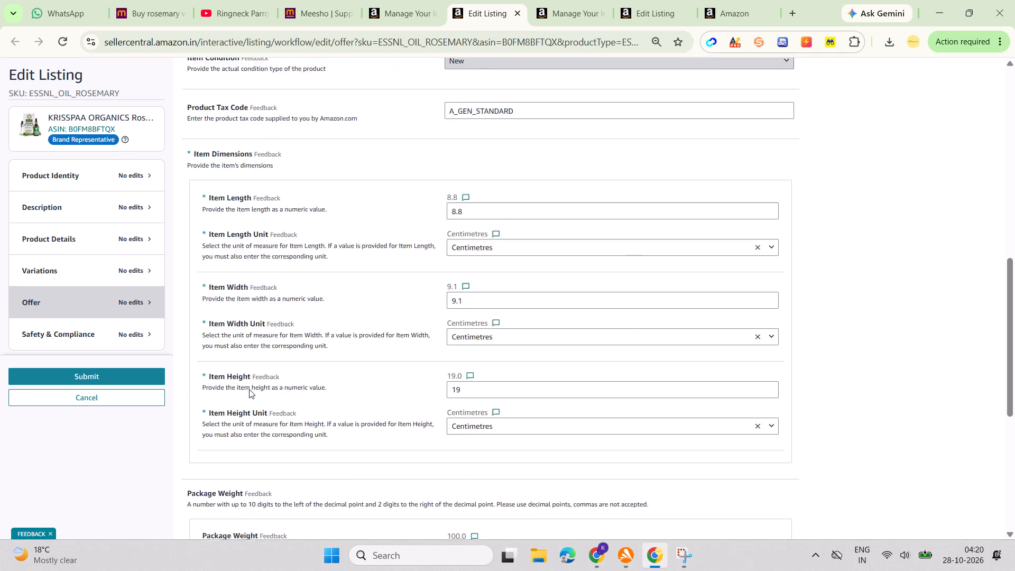
pyautogui.scroll(13, 249, 389)
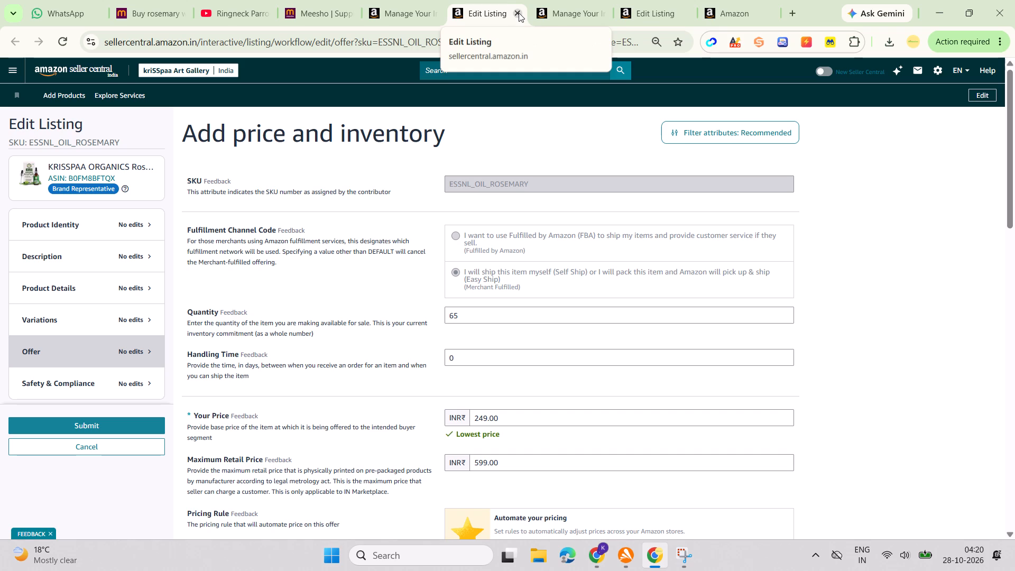
# In the rosemary listing's Description section, change the third bullet point's heading to uppercase "BOOST HAIR GROWTH".
pyautogui.click(81, 320)
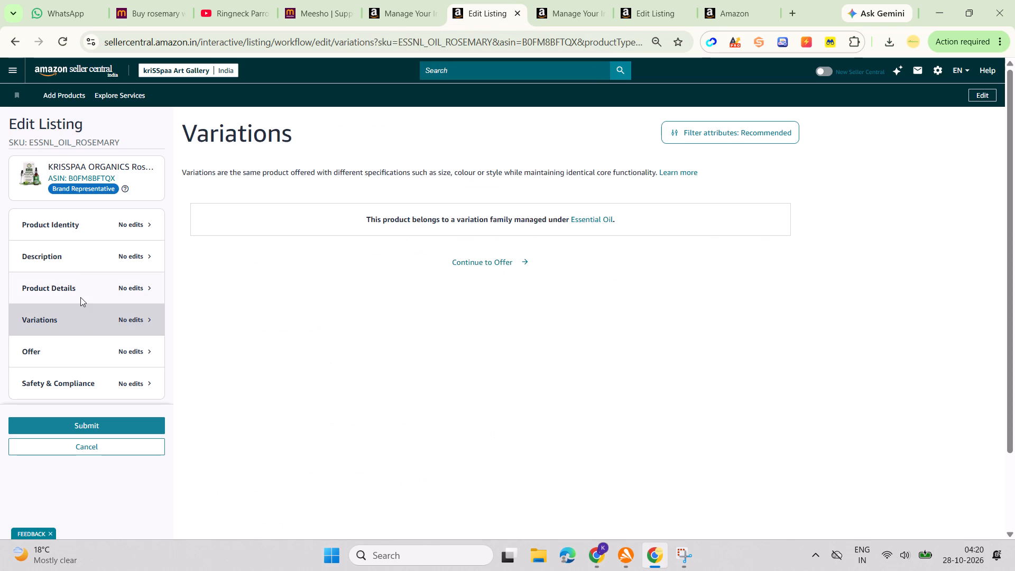
pyautogui.click(80, 295)
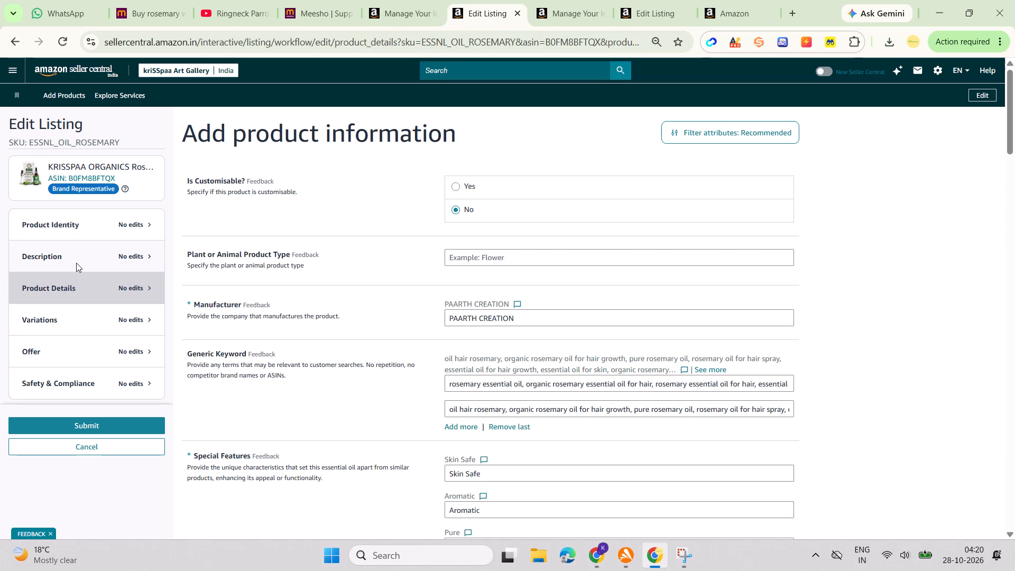
pyautogui.click(76, 263)
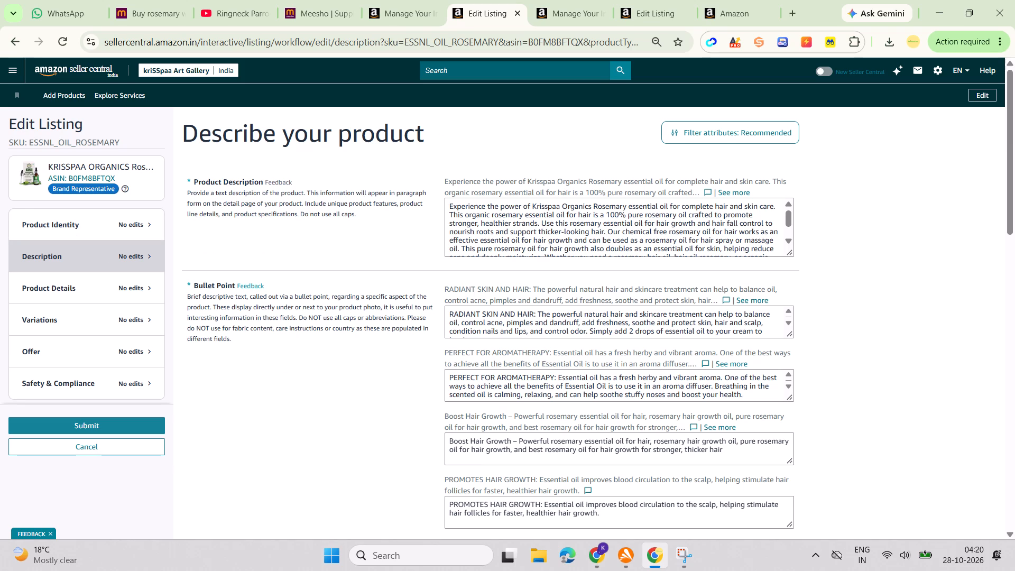
pyautogui.moveTo(511, 442); pyautogui.dragTo(507, 443)
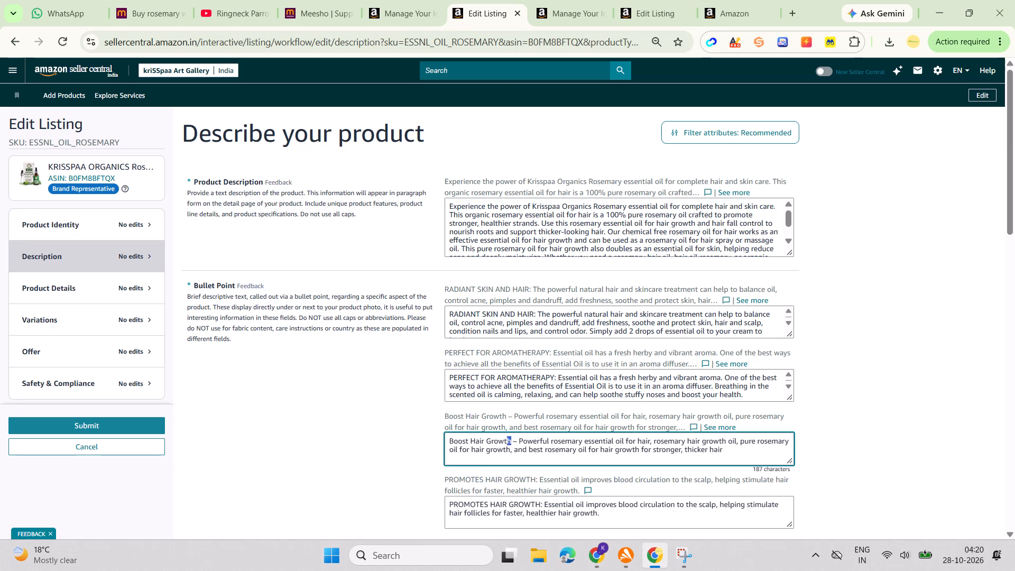
pyautogui.moveTo(507, 443); pyautogui.dragTo(448, 441)
pyautogui.hotkey('shift', 'b')
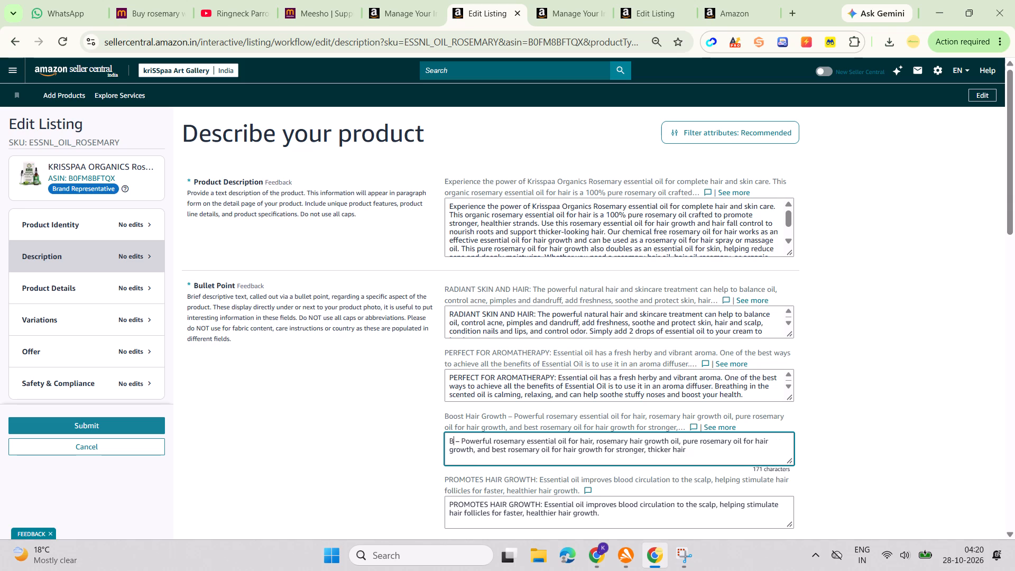
pyautogui.write('OOST HAI')
pyautogui.hotkey('shift', 'r')
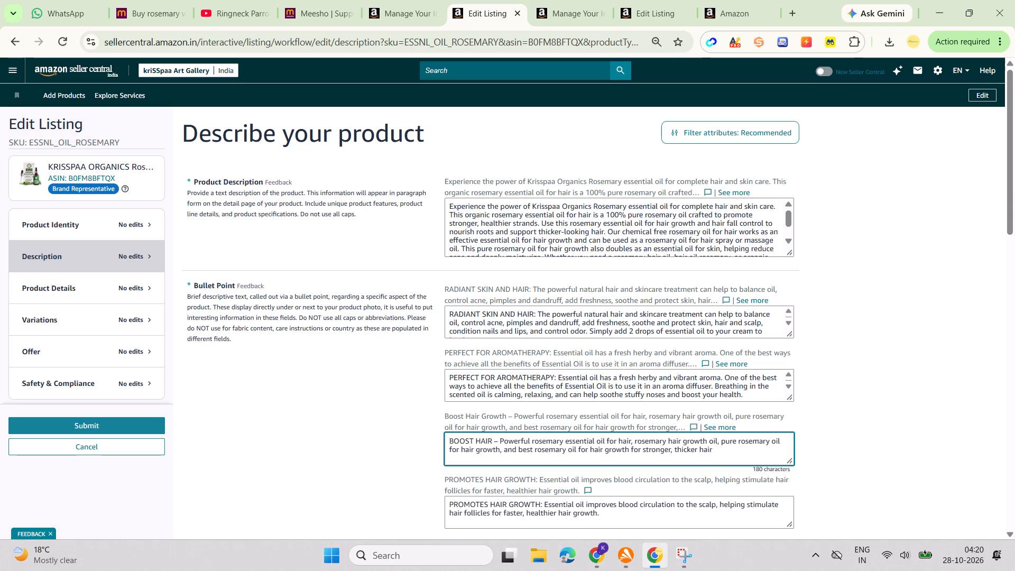
pyautogui.press('space')
pyautogui.write('GROWTH')
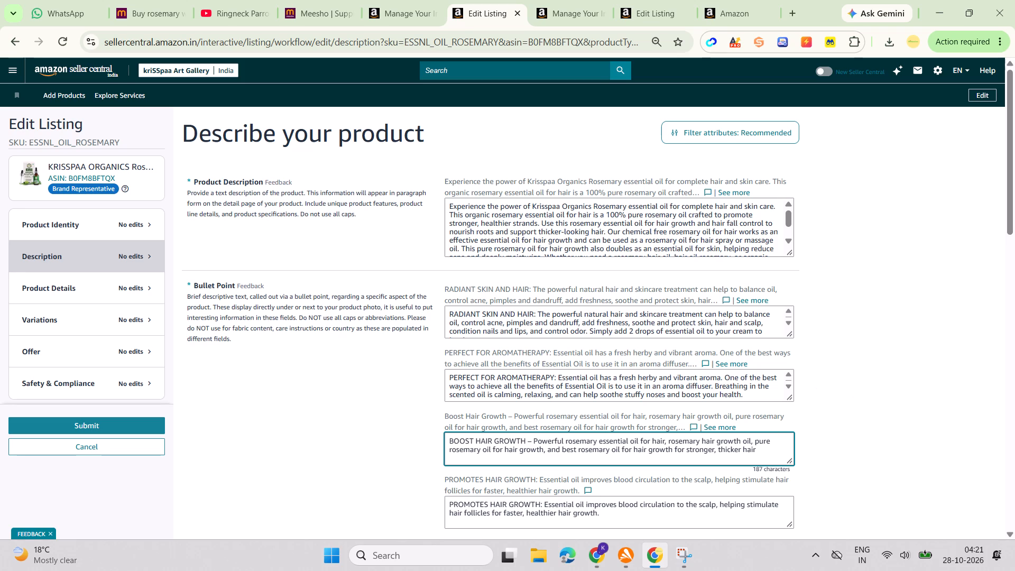
# Open the live KRISSPAA ORGANICS essential oil product page on Amazon.in in a new tab and select the Rosemary scent.
pyautogui.click(727, 16)
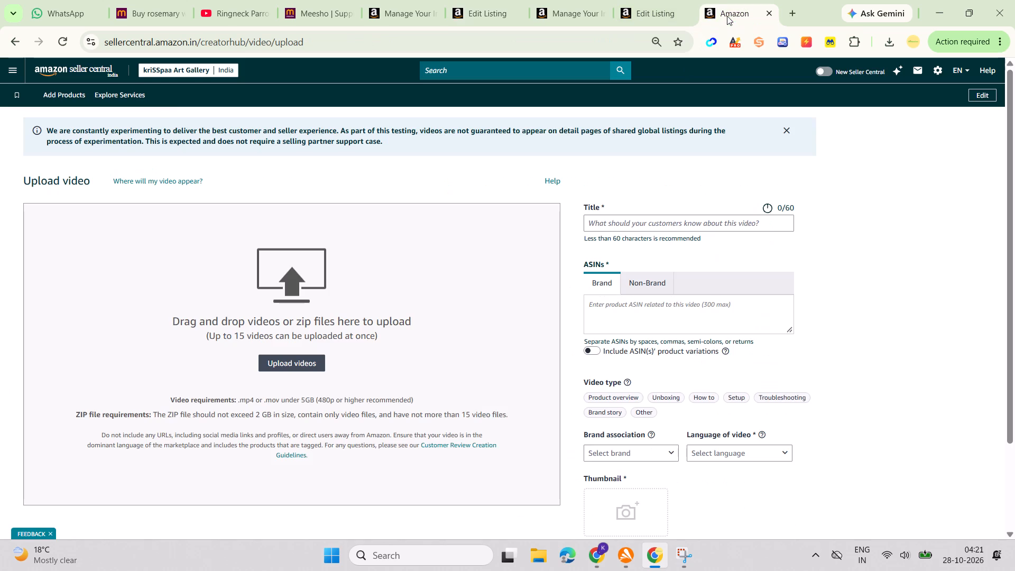
pyautogui.click(791, 15)
pyautogui.click(624, 271)
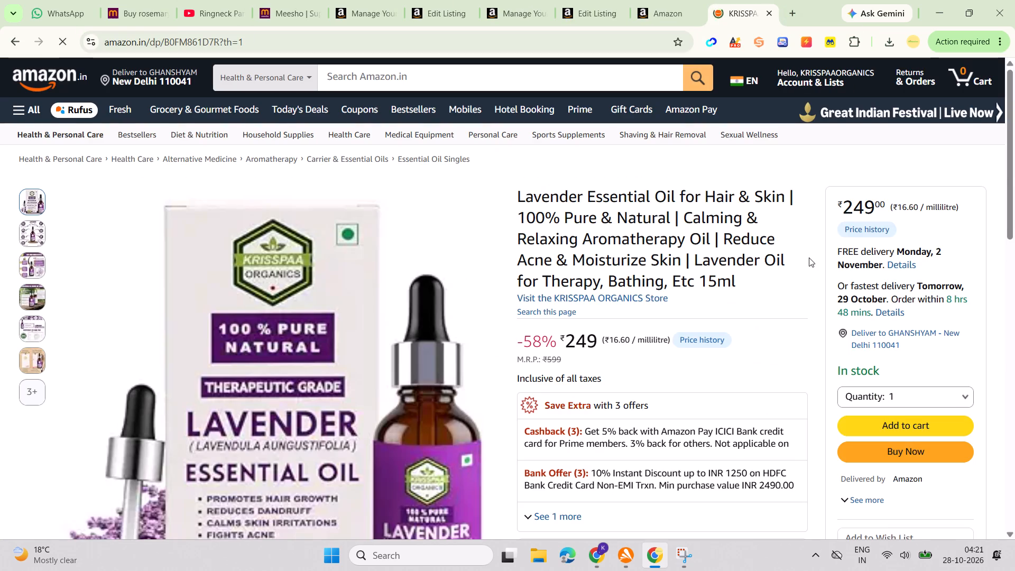
pyautogui.scroll(-11, 604, 310)
pyautogui.scroll(4, 618, 263)
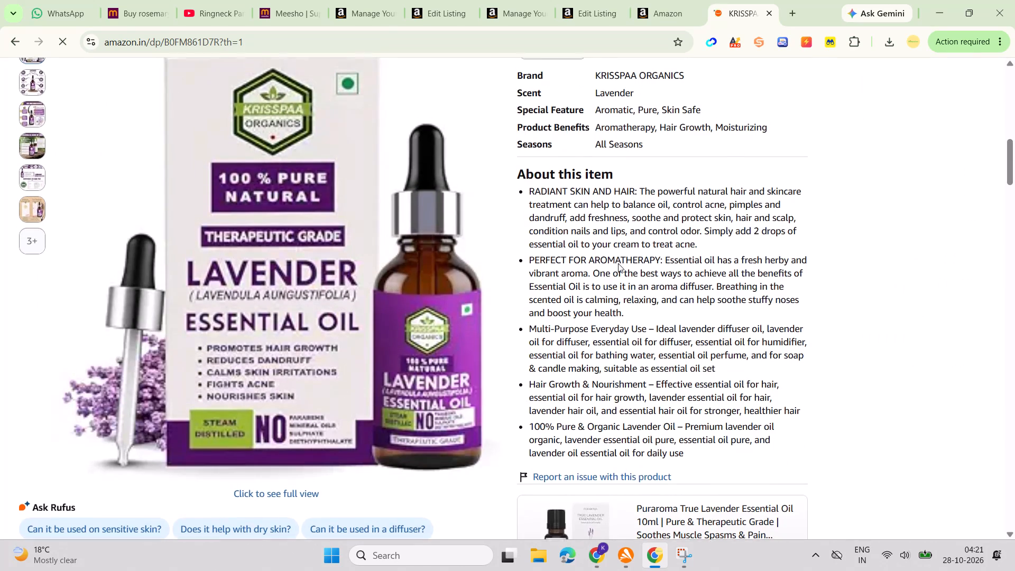
pyautogui.click(758, 253)
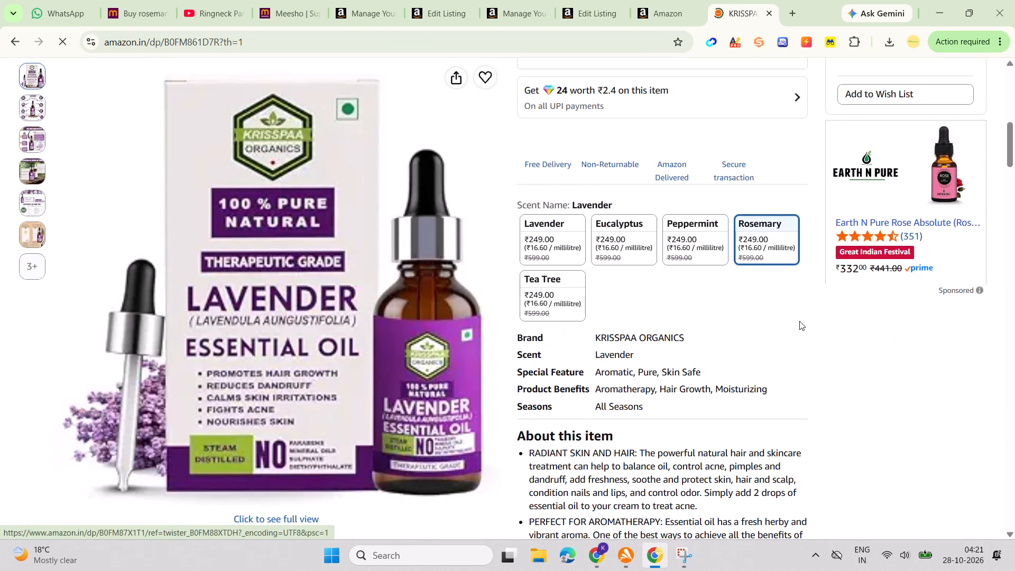
# Examine the "About this item" bullet points on the live Rosemary Essential Oil product page.
pyautogui.scroll(-3, 688, 335)
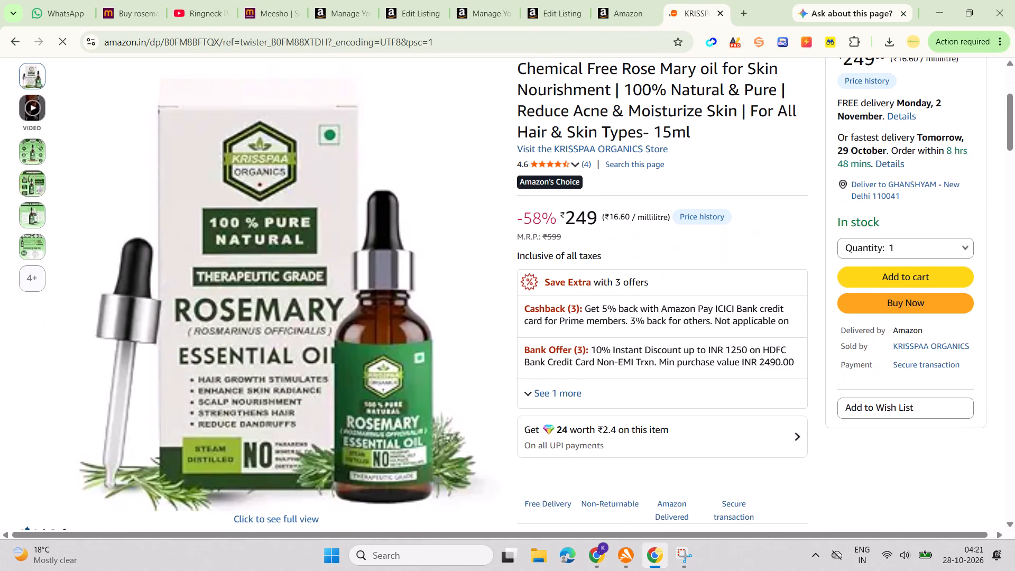
pyautogui.scroll(-5, 728, 264)
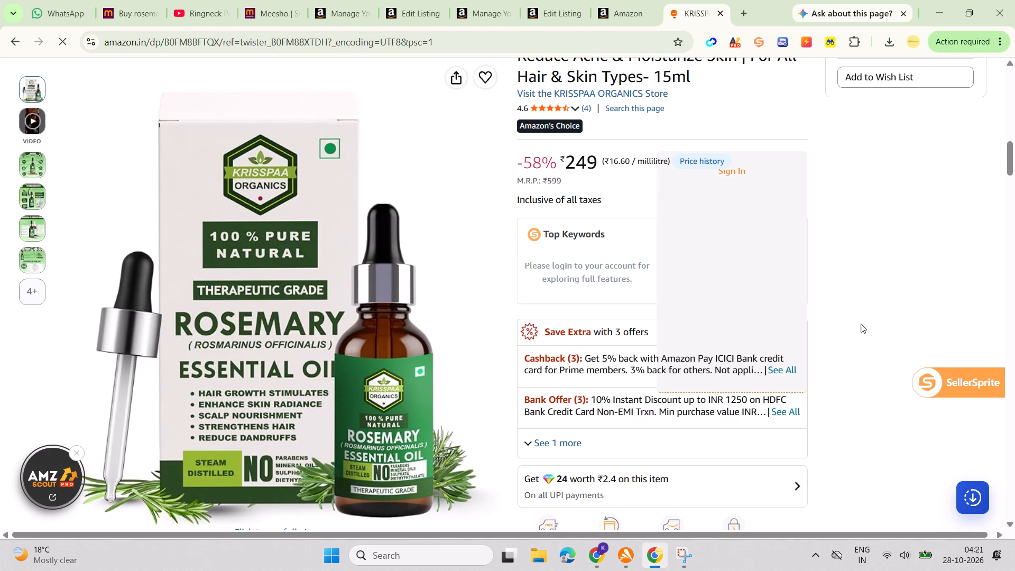
pyautogui.scroll(-3, 863, 323)
pyautogui.scroll(-3, 815, 331)
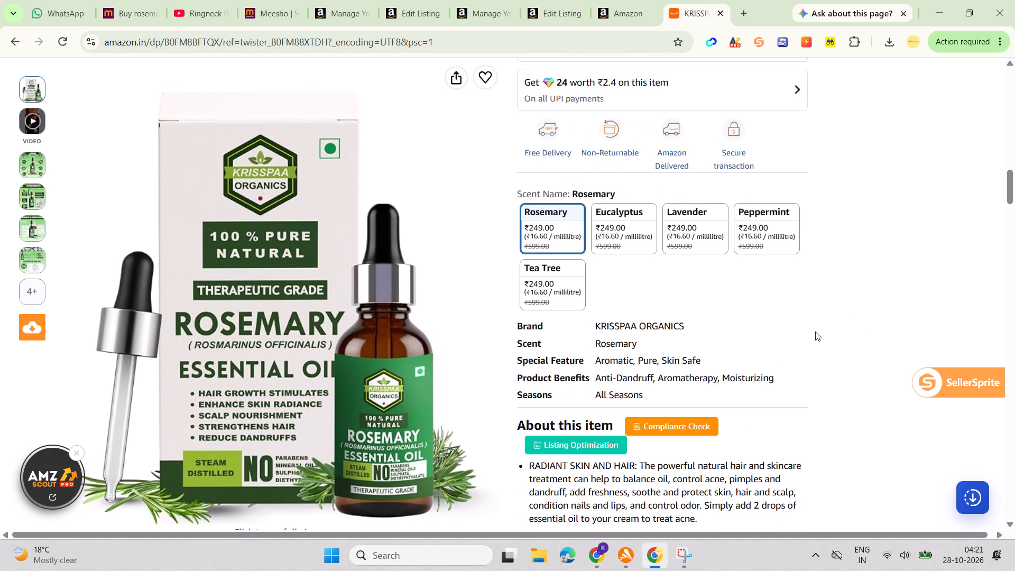
pyautogui.scroll(-5, 815, 331)
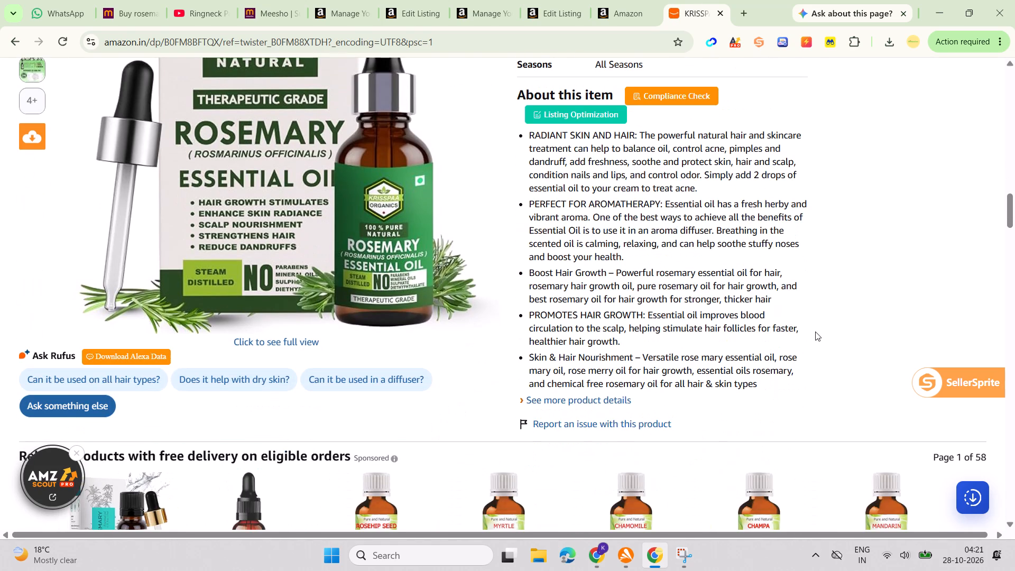